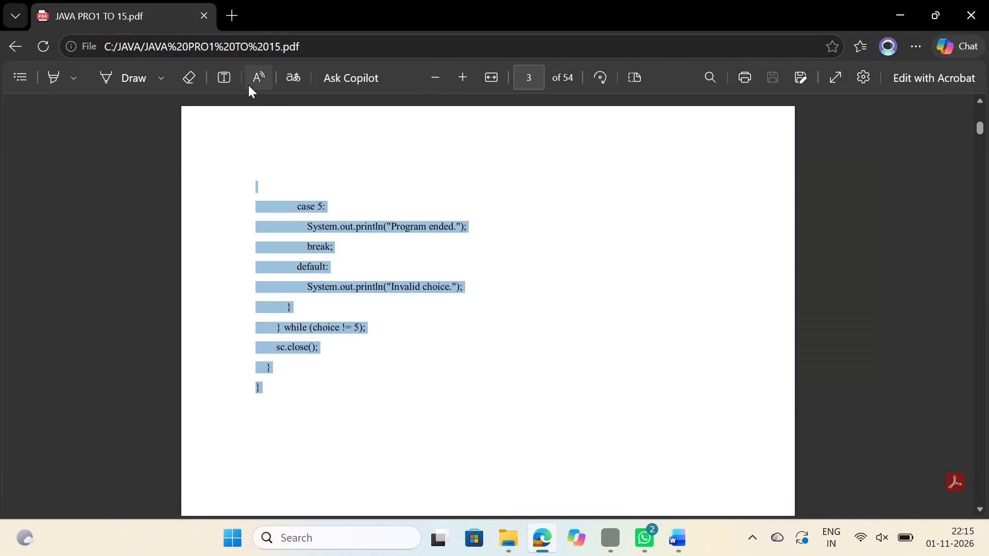
Switch to Google Chrome and search the web for "auerp" in a new tab.
{"action": "left_click", "coordinate": [234, 13]}
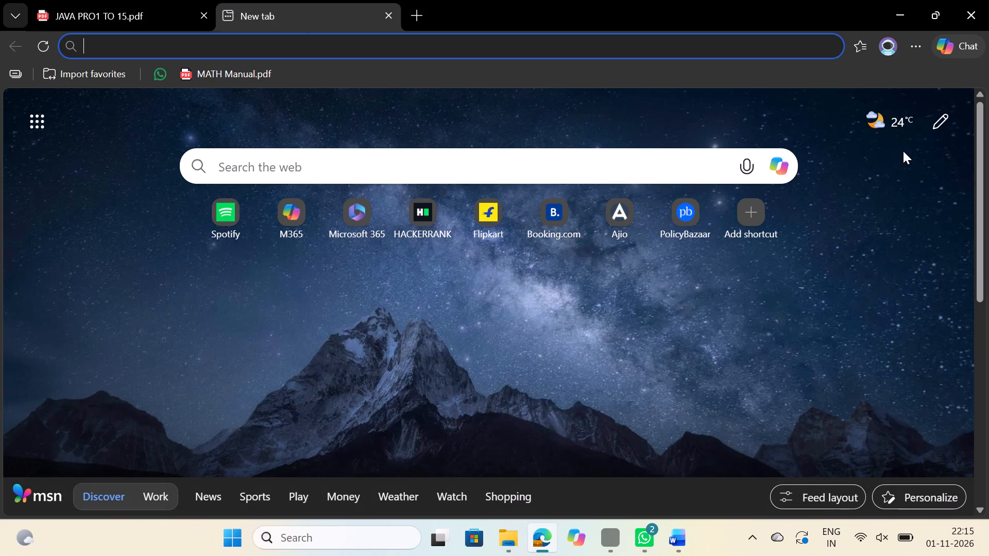
{"action": "left_click", "coordinate": [388, 17]}
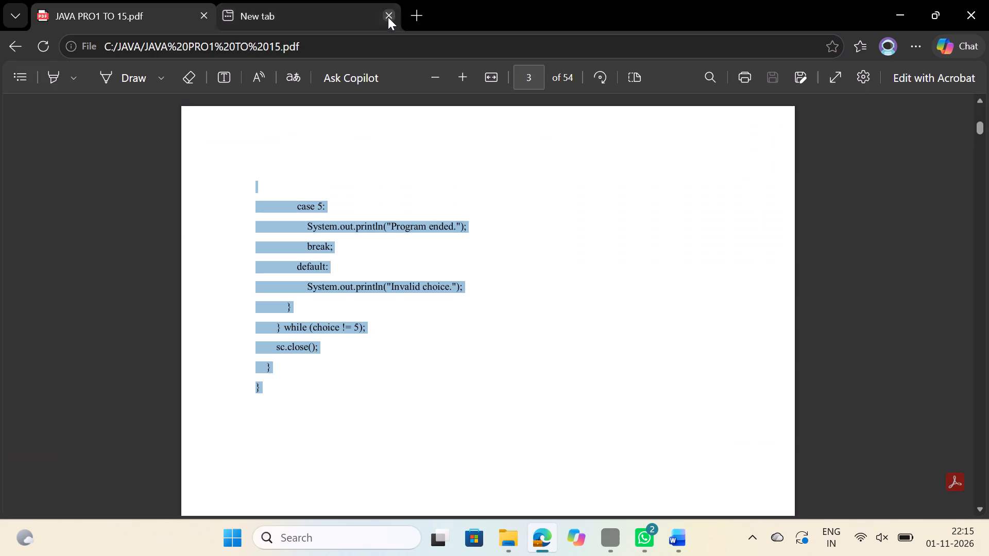
{"action": "left_click", "coordinate": [611, 548]}
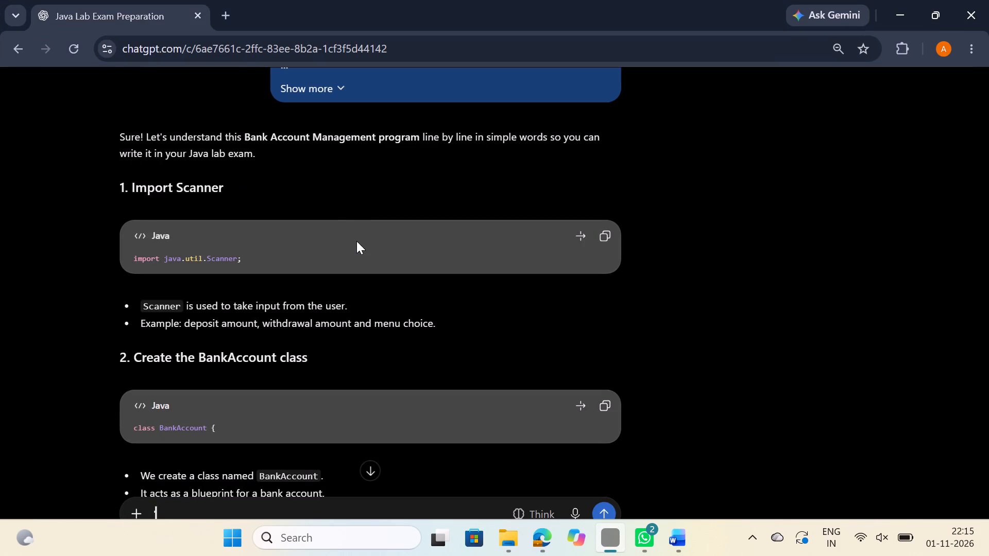
{"action": "left_click", "coordinate": [224, 11]}
{"action": "type", "text": "auer["}
{"action": "key", "text": "BackSpace"}
{"action": "key", "text": "p"}
{"action": "key", "text": "Return"}
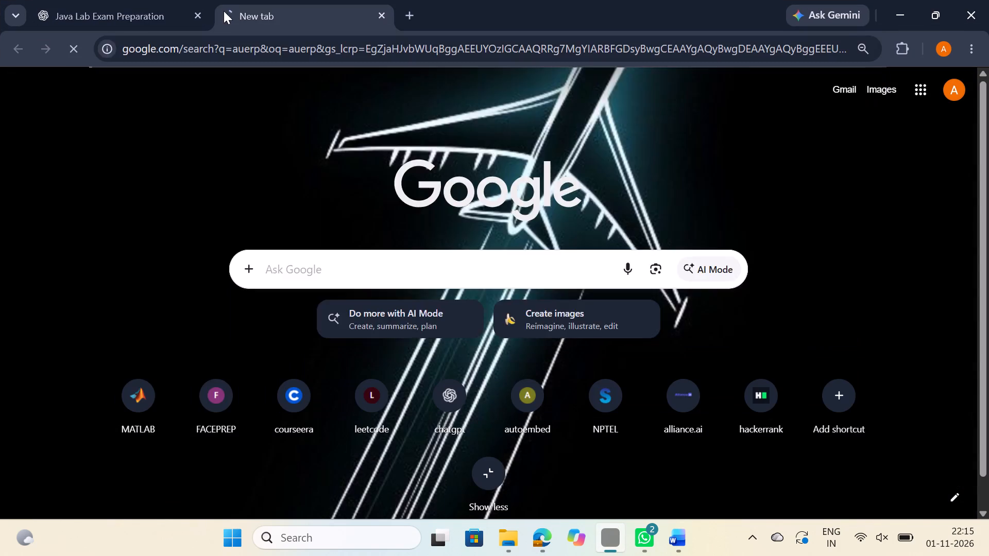
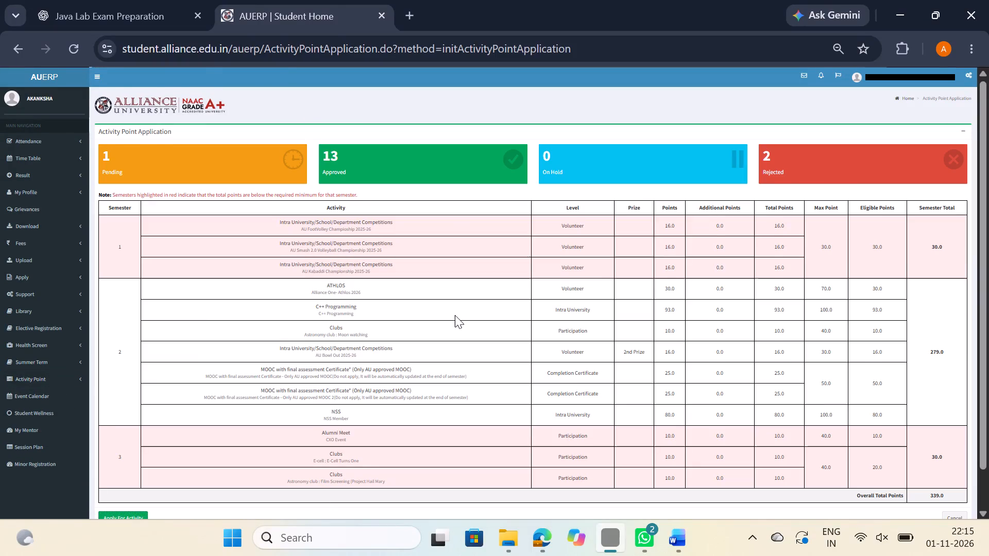
Review the semester-wise activities and points in the Activity Point Application table.
{"action": "scroll", "coordinate": [455, 315], "scroll_direction": "down", "scroll_amount": 2}
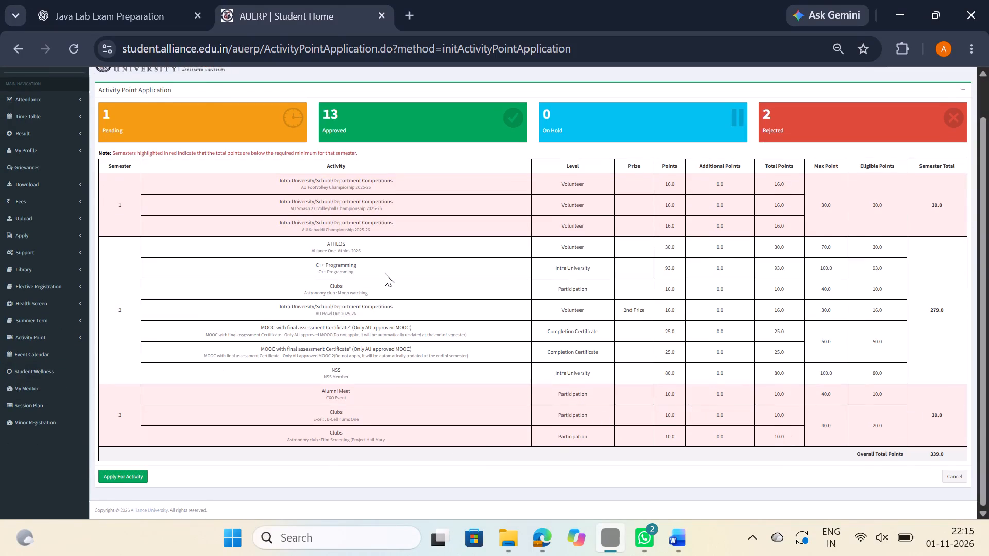
{"action": "scroll", "coordinate": [385, 273], "scroll_direction": "up", "scroll_amount": 2}
{"action": "scroll", "coordinate": [519, 249], "scroll_direction": "down", "scroll_amount": 1}
{"action": "left_click_drag", "start_coordinate": [519, 249], "coordinate": [630, 274]}
{"action": "scroll", "coordinate": [630, 274], "scroll_direction": "down", "scroll_amount": 1}
{"action": "left_click", "coordinate": [480, 467]}
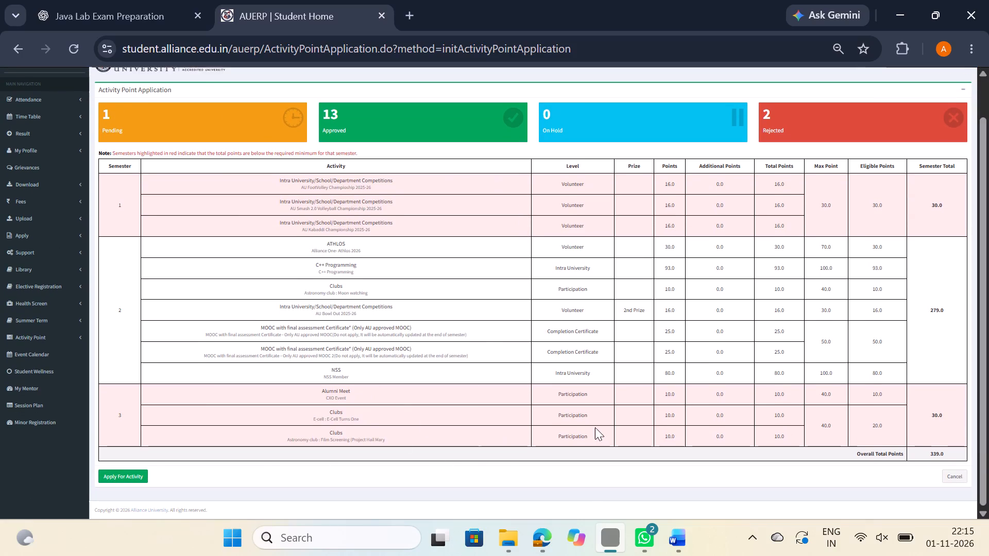
Switch to Windows search and look up the Outlook app with "outloo".
{"action": "left_click", "coordinate": [364, 548]}
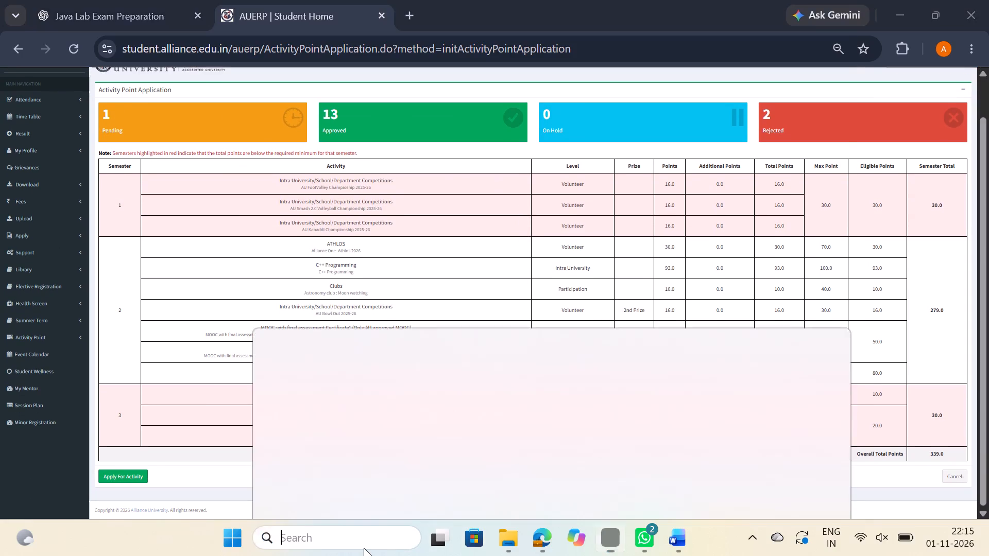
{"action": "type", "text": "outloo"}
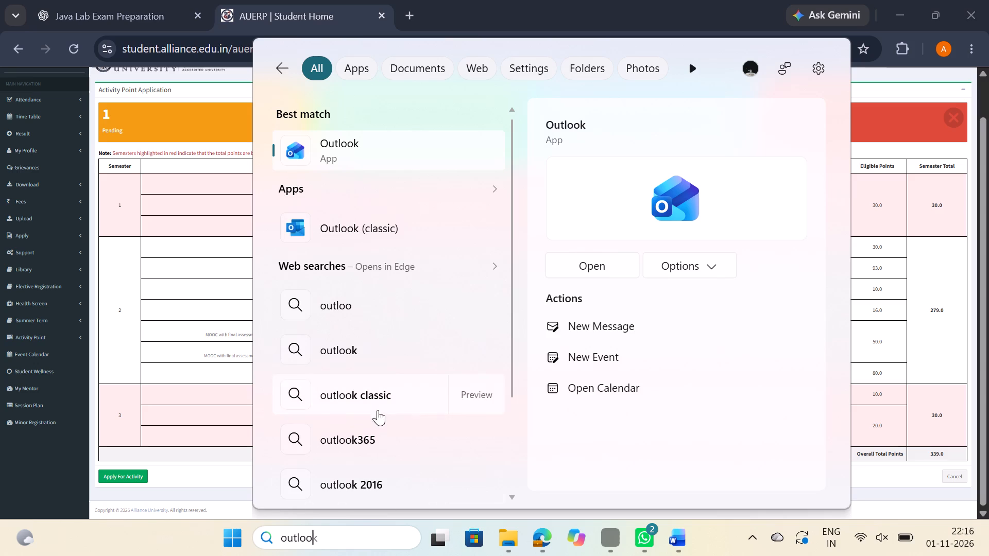
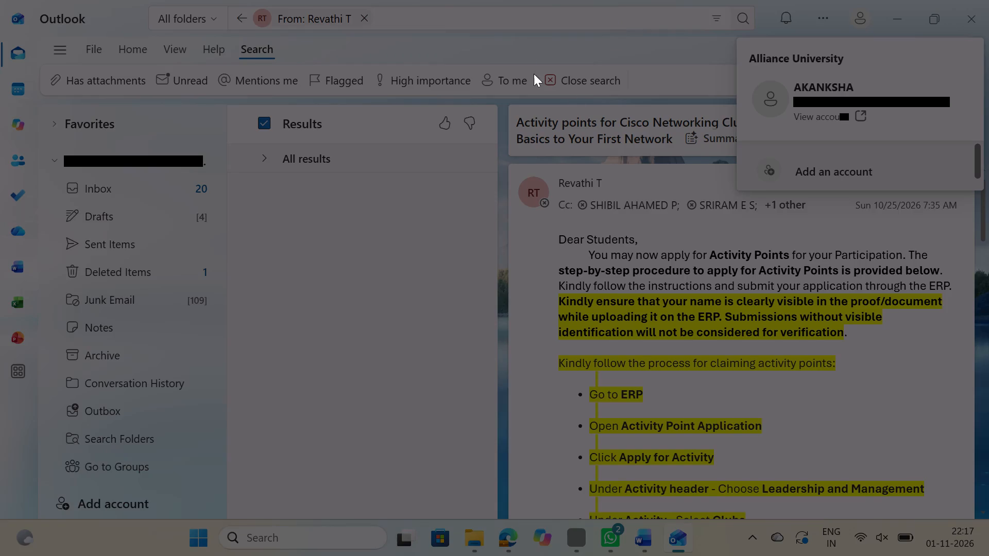
Capture a rectangular screen snip with Snipping Tool covering the Cisco Networking Club activity points email and the account pane overlapping it.
{"action": "left_click_drag", "start_coordinate": [534, 74], "coordinate": [964, 446]}
{"action": "scroll", "coordinate": [687, 210], "scroll_direction": "right", "scroll_amount": 1}
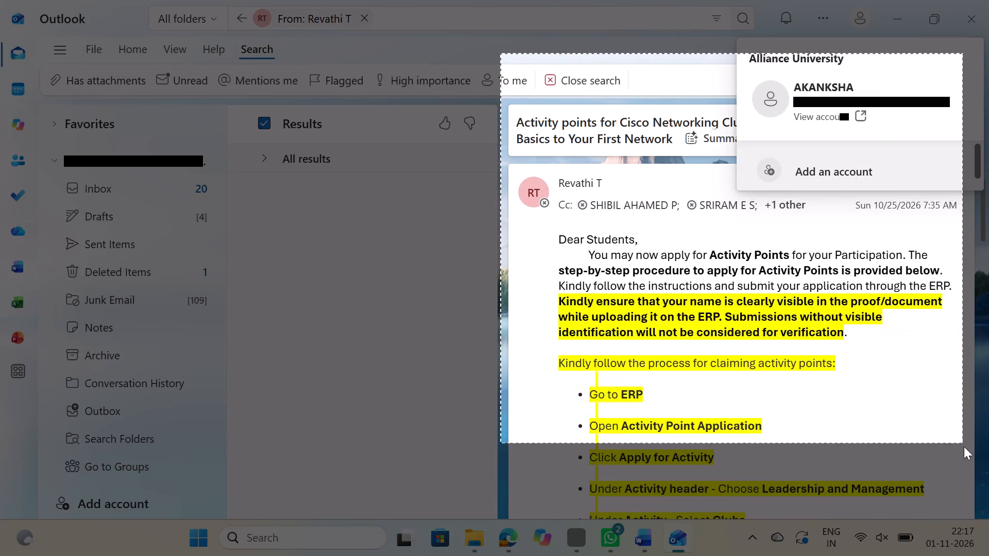
{"action": "left_click_drag", "start_coordinate": [964, 446], "coordinate": [988, 515]}
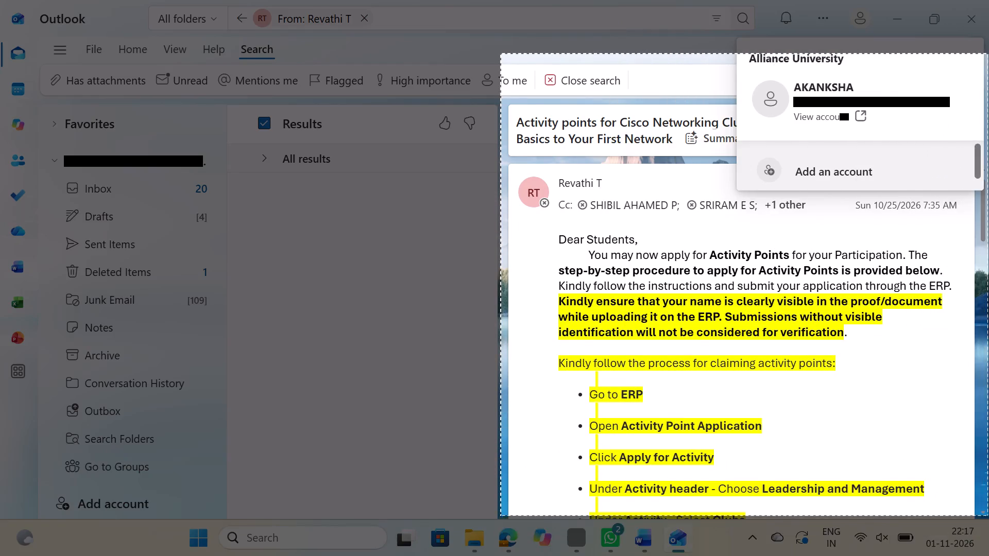
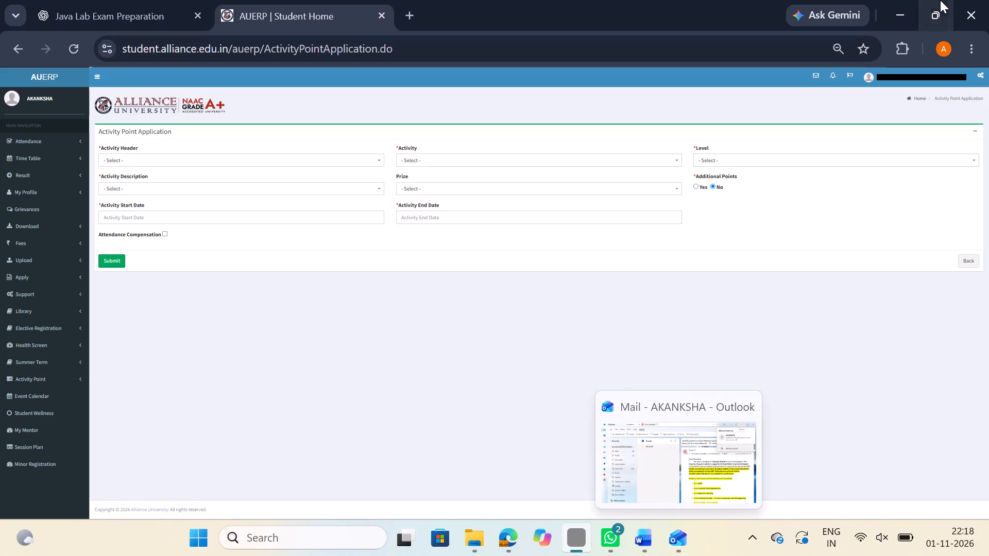
Arrange the student portal's Activity Point Application form and the Outlook email side by side.
{"action": "left_click", "coordinate": [870, 59]}
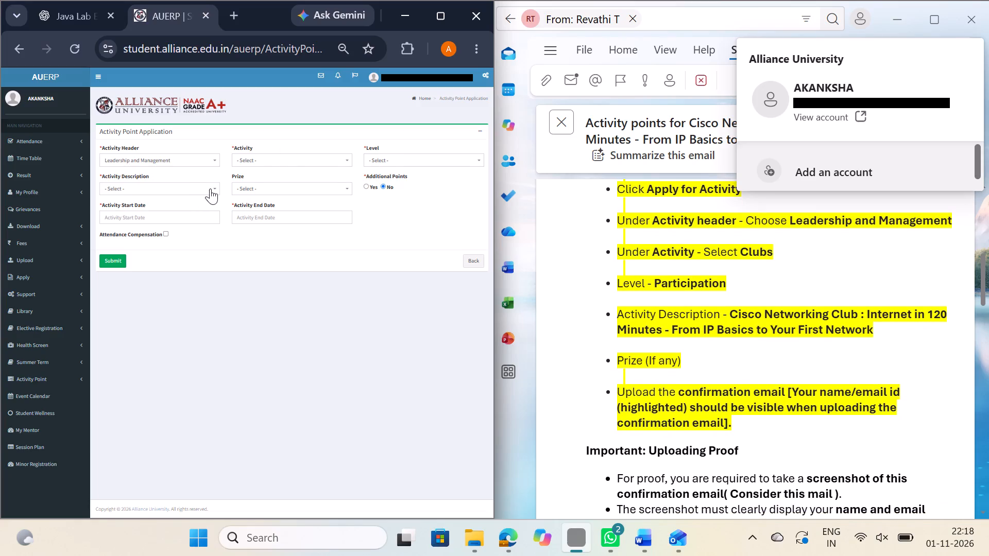
{"action": "left_click", "coordinate": [210, 188]}
{"action": "left_click", "coordinate": [340, 165]}
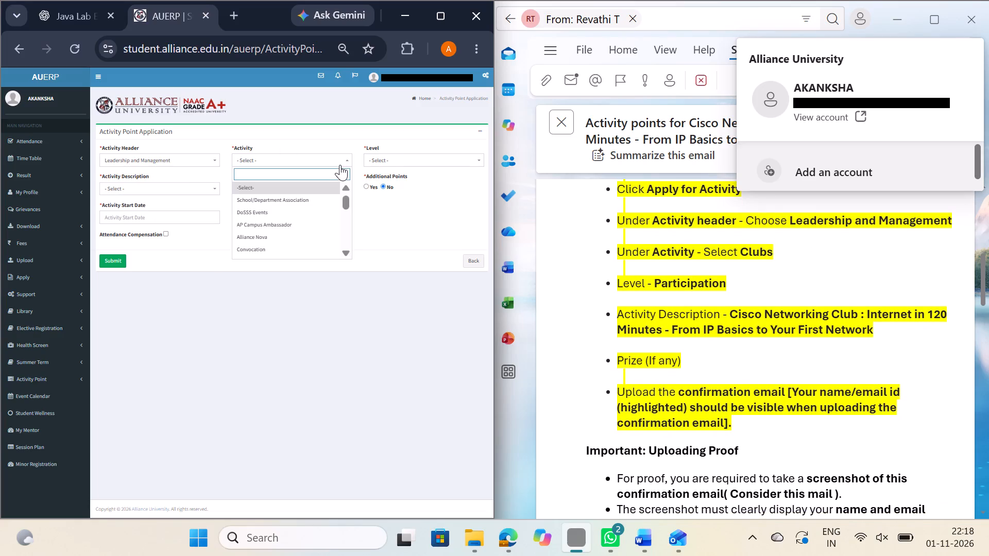
{"action": "scroll", "coordinate": [264, 234], "scroll_direction": "down", "scroll_amount": 1}
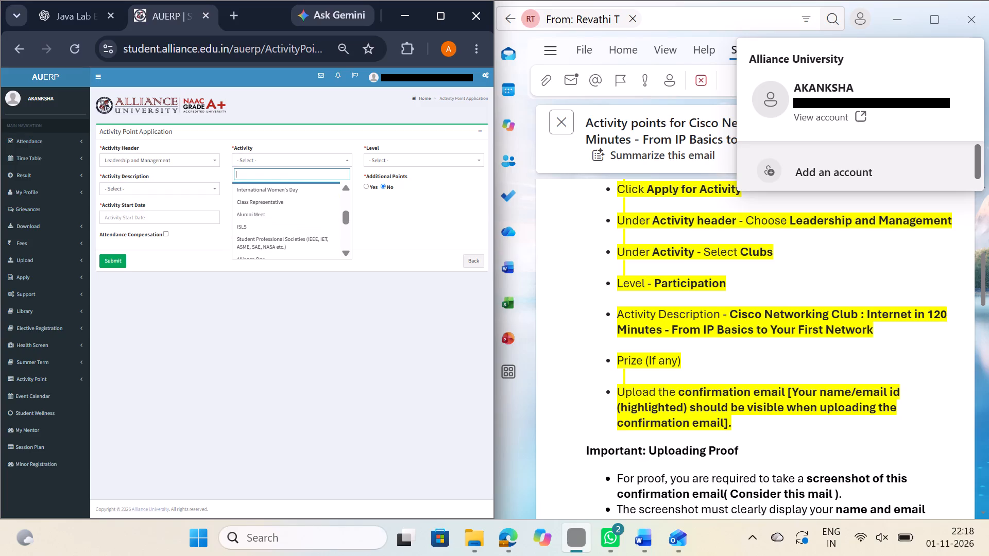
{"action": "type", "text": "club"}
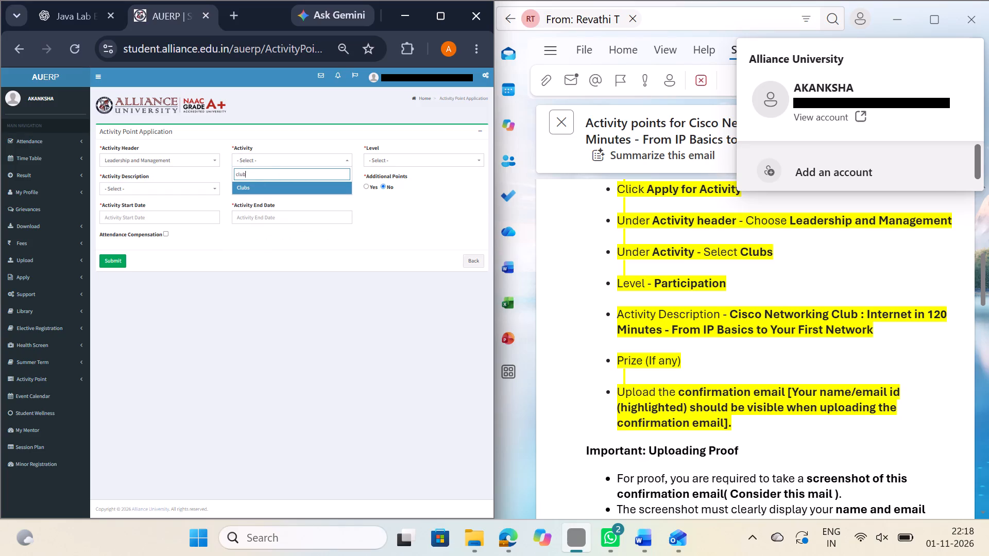
{"action": "left_click", "coordinate": [270, 189]}
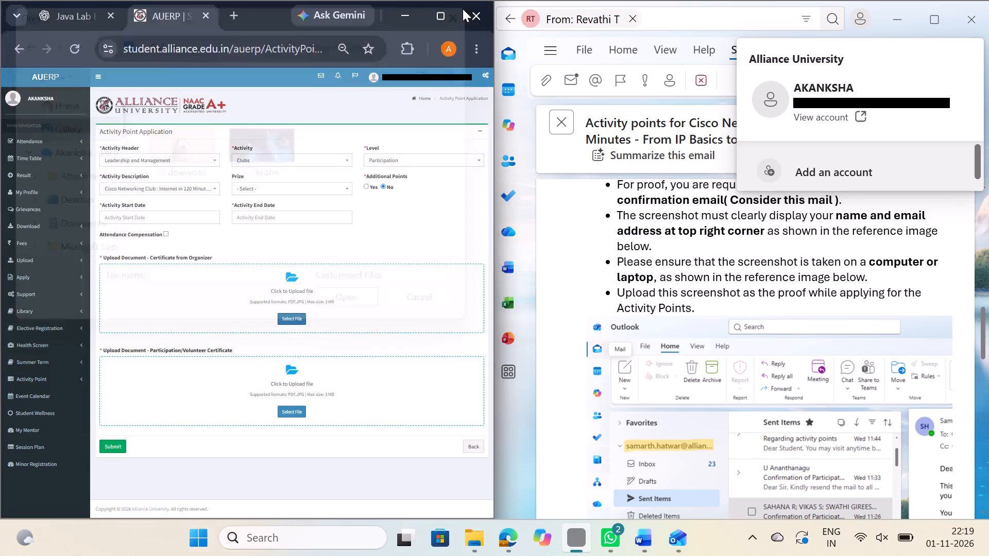
Switch to File Explorer and open the Gallery to look for the captured screenshot of the activity points email.
{"action": "left_click", "coordinate": [465, 527]}
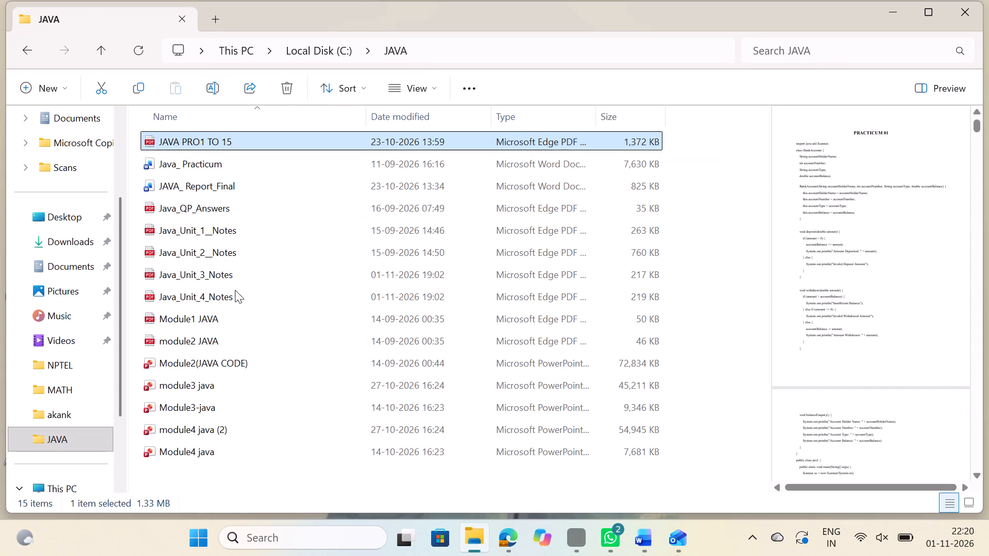
{"action": "scroll", "coordinate": [0, 179], "scroll_direction": "up", "scroll_amount": 4}
{"action": "scroll", "coordinate": [50, 166], "scroll_direction": "up", "scroll_amount": 5}
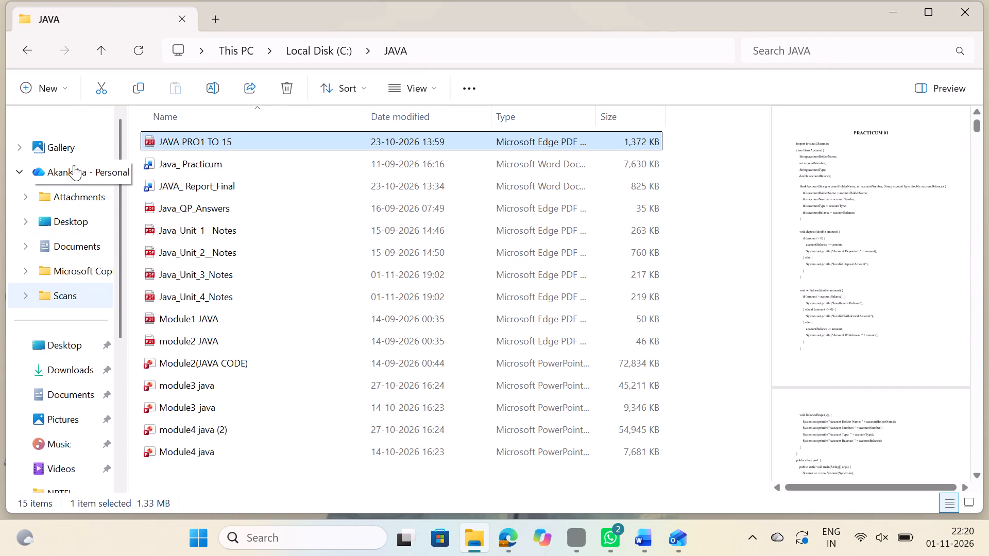
{"action": "left_click", "coordinate": [59, 147]}
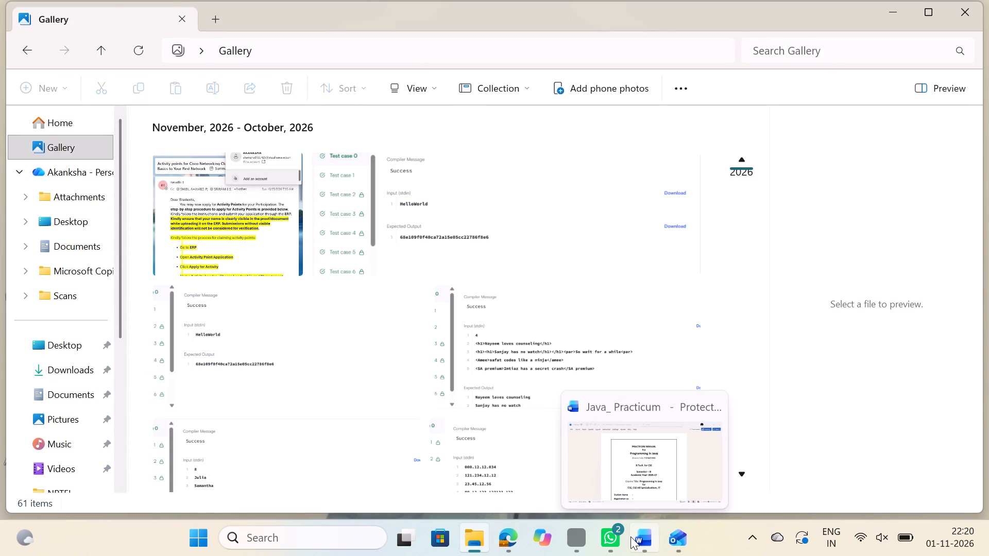
{"action": "left_click", "coordinate": [690, 513]}
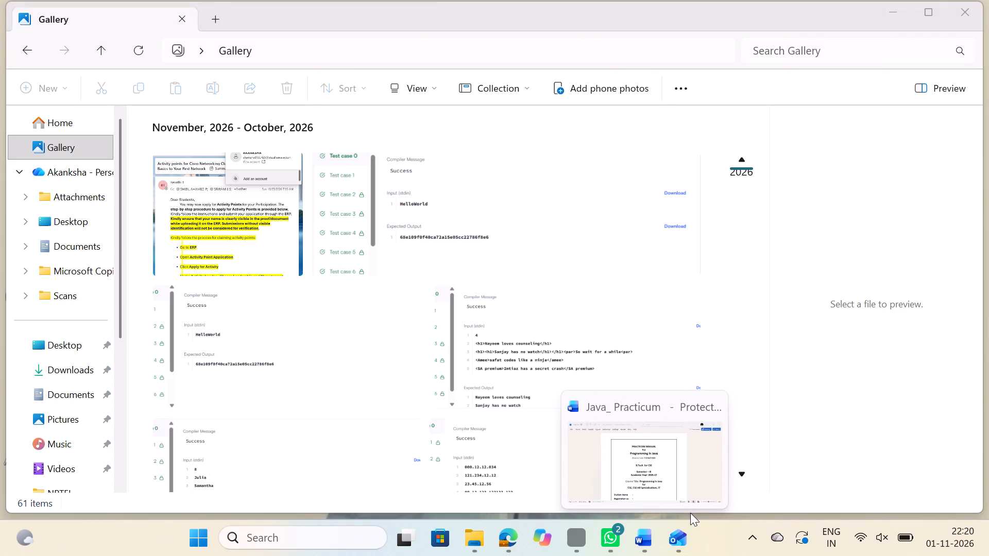
Switch to Google Chrome with the AUERP Activity Point Application form and maximize its window.
{"action": "left_click", "coordinate": [586, 543]}
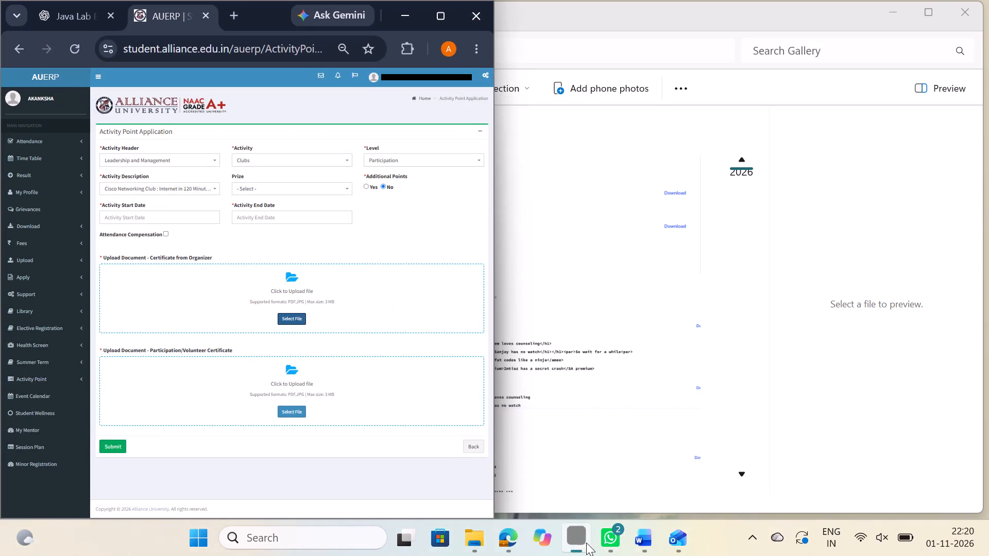
{"action": "left_click", "coordinate": [444, 9]}
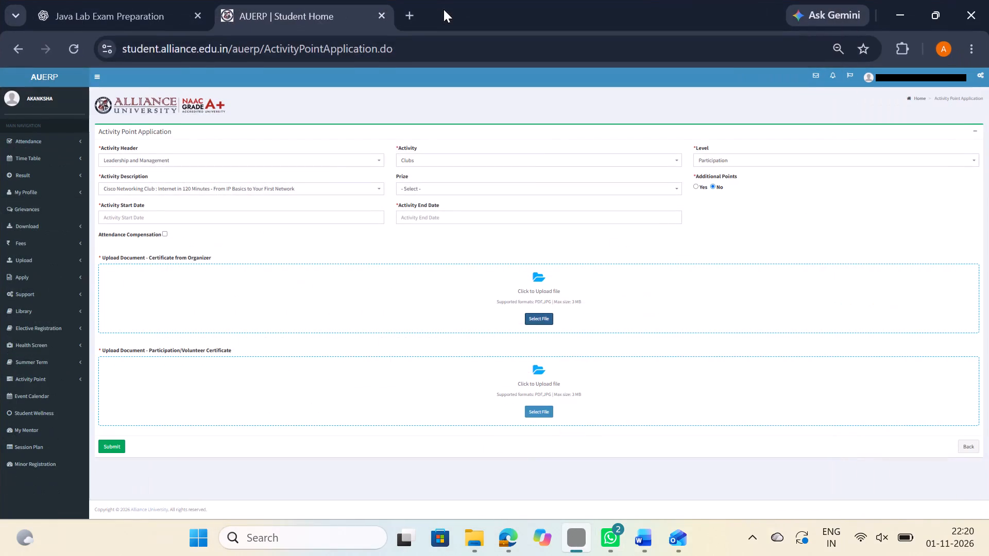
Enable Attendance Compensation in the Activity Point Application form and view the document upload sections below it.
{"action": "scroll", "coordinate": [265, 321], "scroll_direction": "down", "scroll_amount": 1}
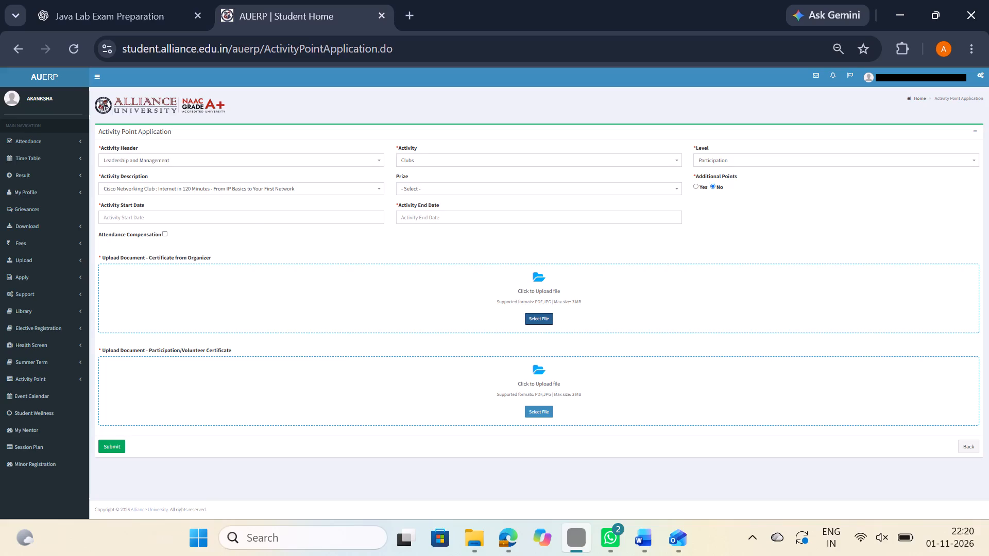
{"action": "left_click", "coordinate": [166, 232]}
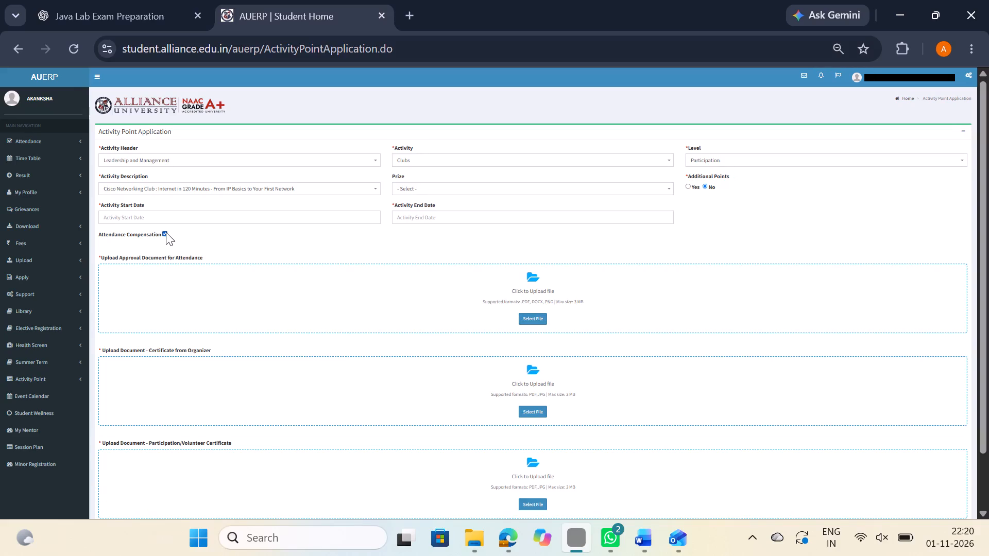
{"action": "scroll", "coordinate": [385, 360], "scroll_direction": "down", "scroll_amount": 1}
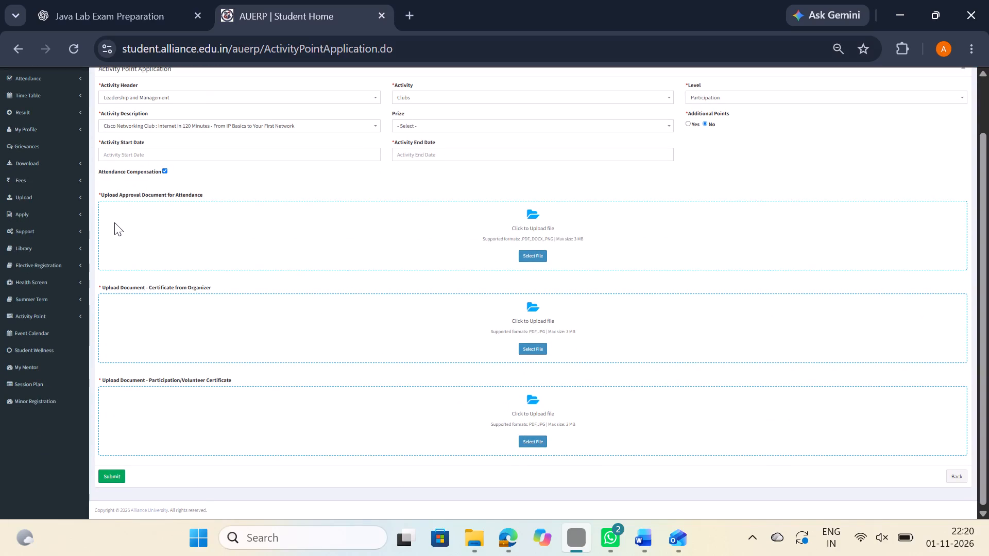
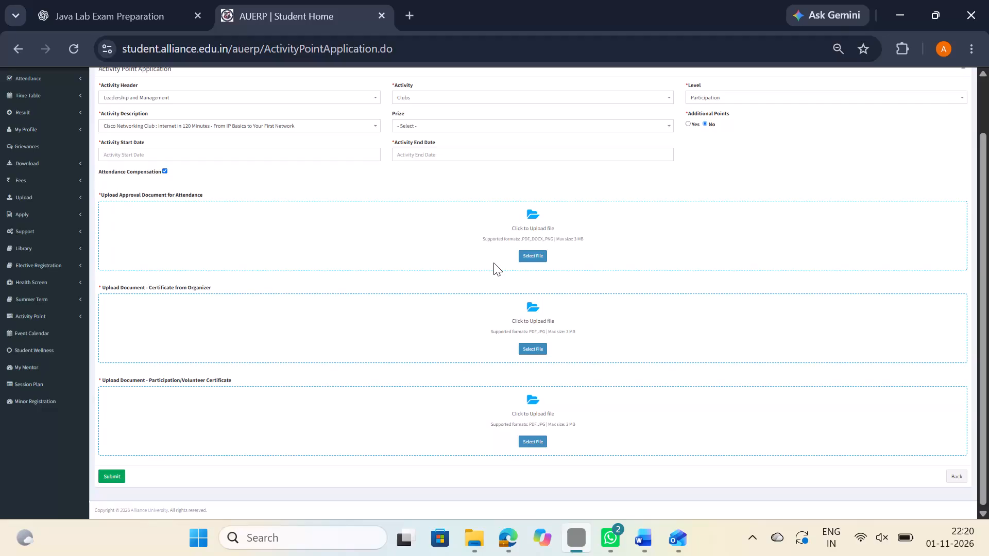
Turn off Attendance Compensation in the Activity Point Application form.
{"action": "left_click", "coordinate": [162, 167]}
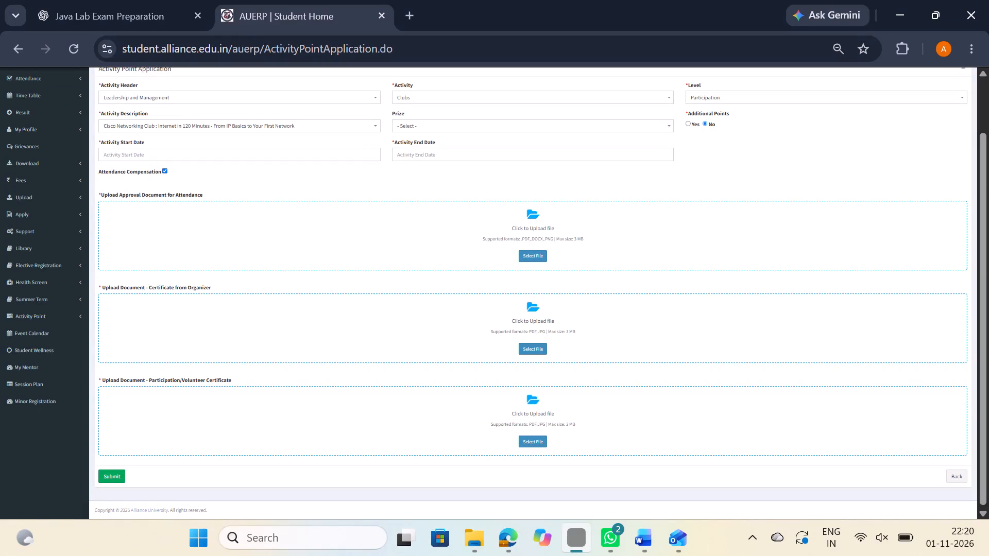
{"action": "left_click", "coordinate": [161, 168]}
{"action": "left_click", "coordinate": [165, 169]}
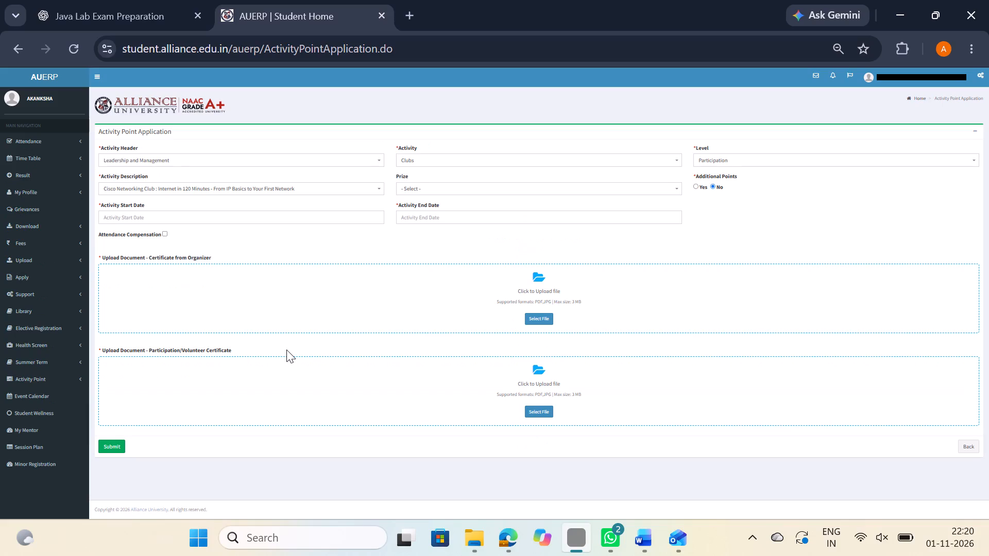
Set both the Activity Start Date and the Activity End Date to 09/10/2026.
{"action": "left_click", "coordinate": [247, 223]}
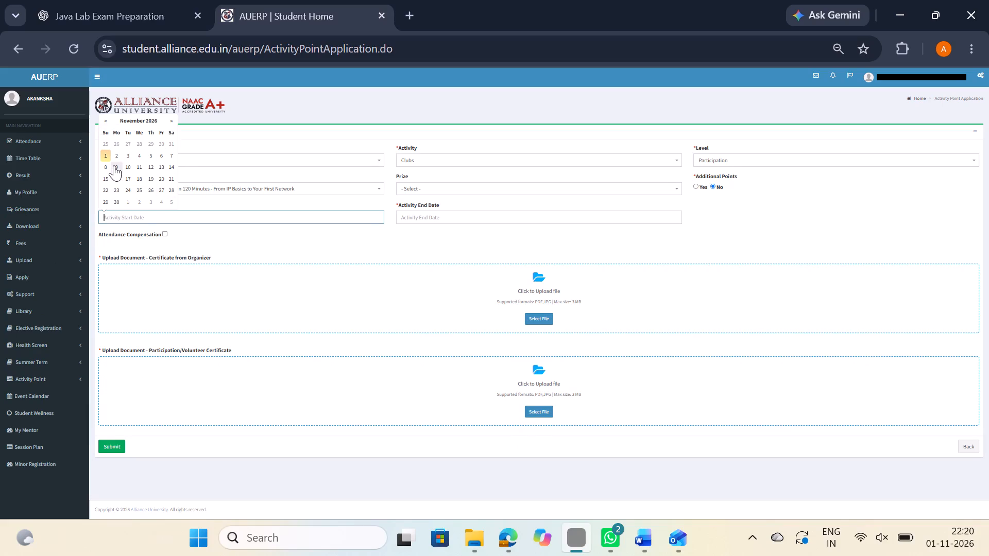
{"action": "left_click", "coordinate": [104, 118]}
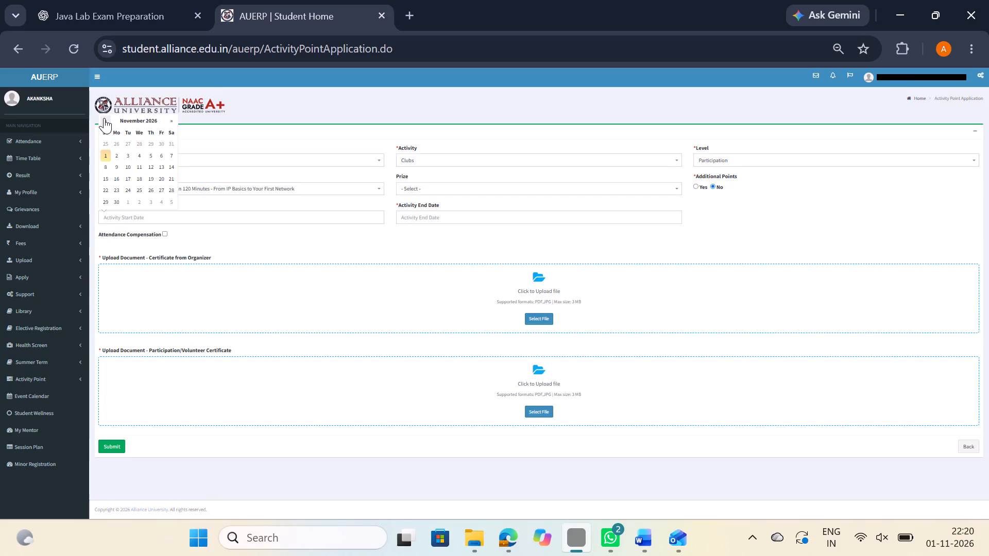
{"action": "left_click", "coordinate": [162, 157]}
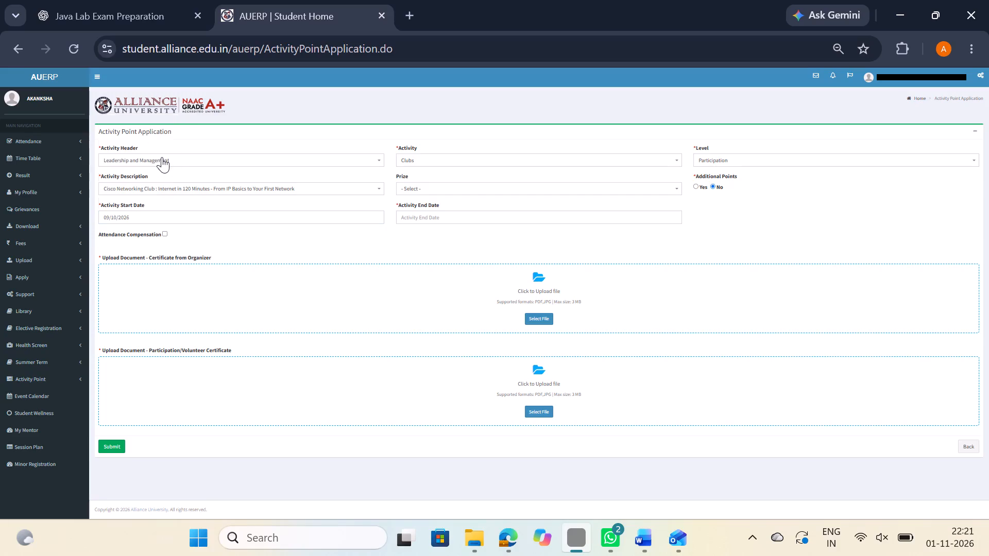
{"action": "left_click", "coordinate": [480, 215]}
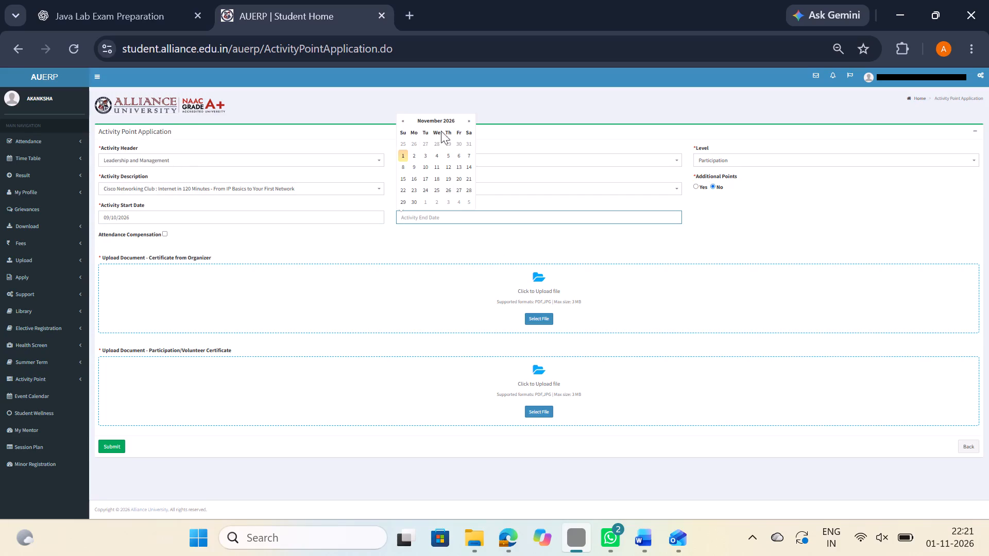
{"action": "left_click_drag", "start_coordinate": [398, 114], "coordinate": [403, 123]}
{"action": "left_click", "coordinate": [403, 123]}
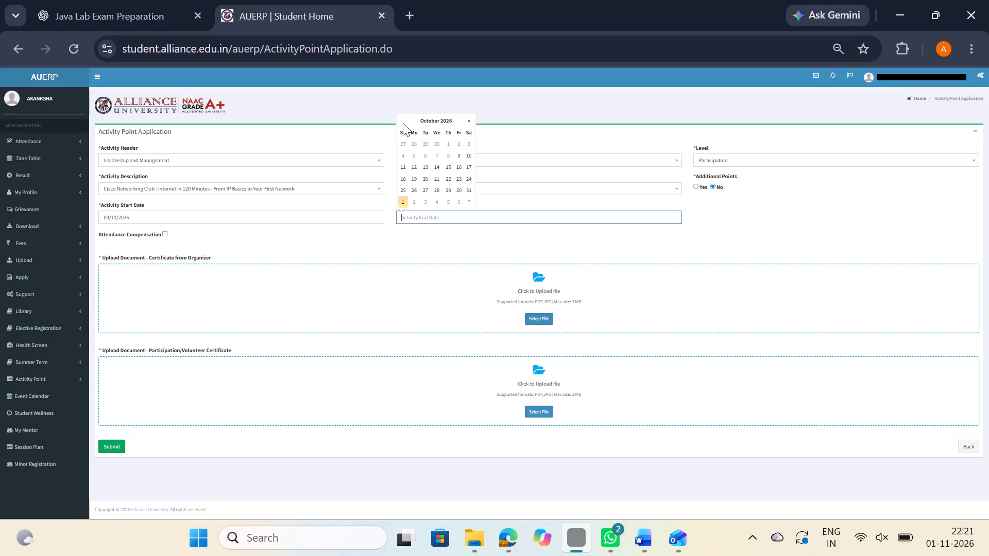
{"action": "left_click", "coordinate": [457, 160]}
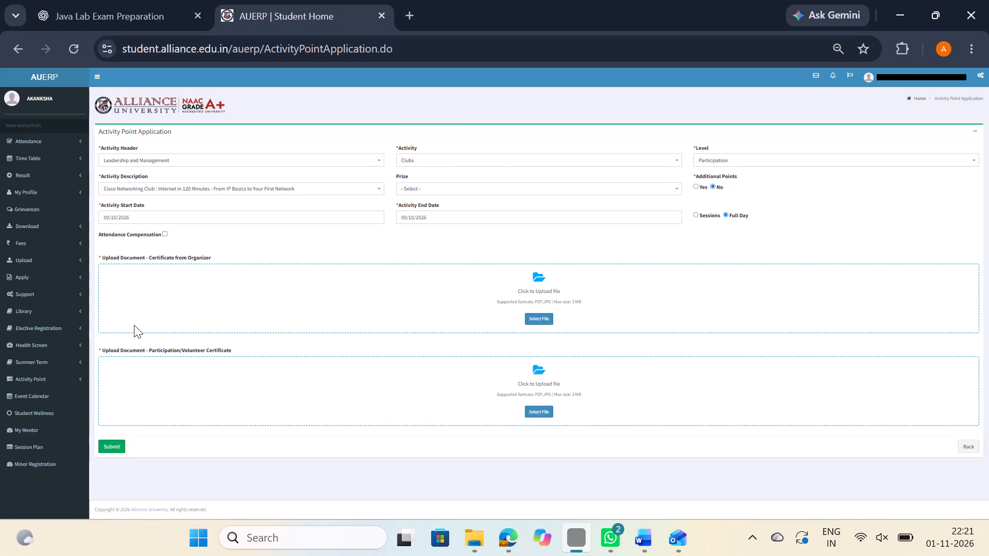
Copy the activity points email screenshot from File Explorer's Gallery and attach Screenshot 2026-11-01 221734.png as the Certificate from Organizer.
{"action": "left_click", "coordinate": [550, 322]}
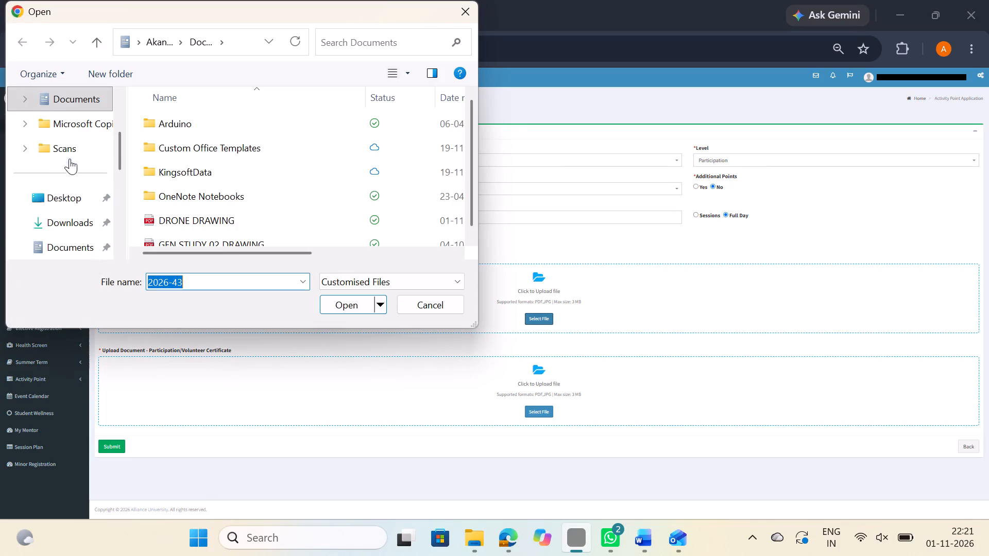
{"action": "scroll", "coordinate": [61, 154], "scroll_direction": "up", "scroll_amount": 4}
{"action": "left_click", "coordinate": [74, 119]}
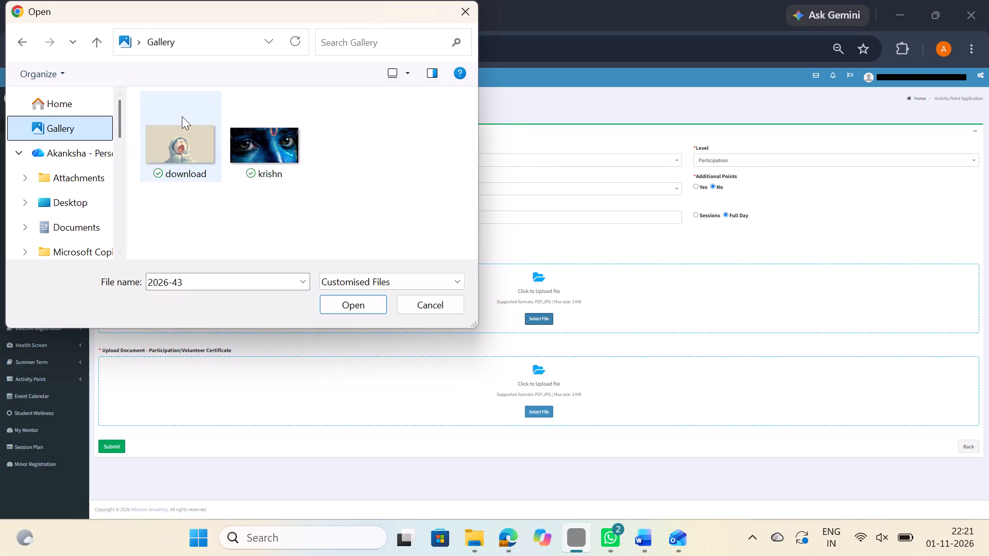
{"action": "scroll", "coordinate": [162, 143], "scroll_direction": "up", "scroll_amount": 4}
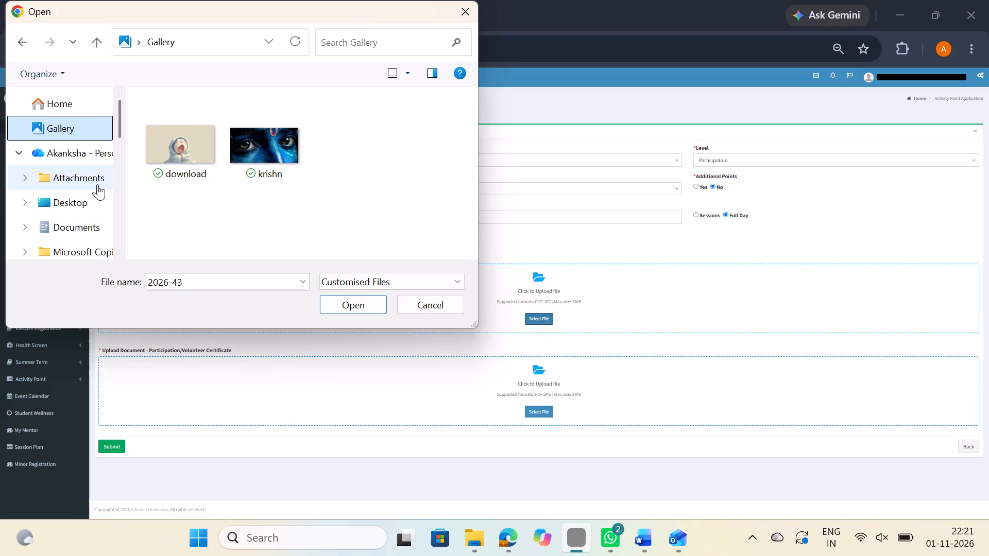
{"action": "left_click", "coordinate": [472, 550]}
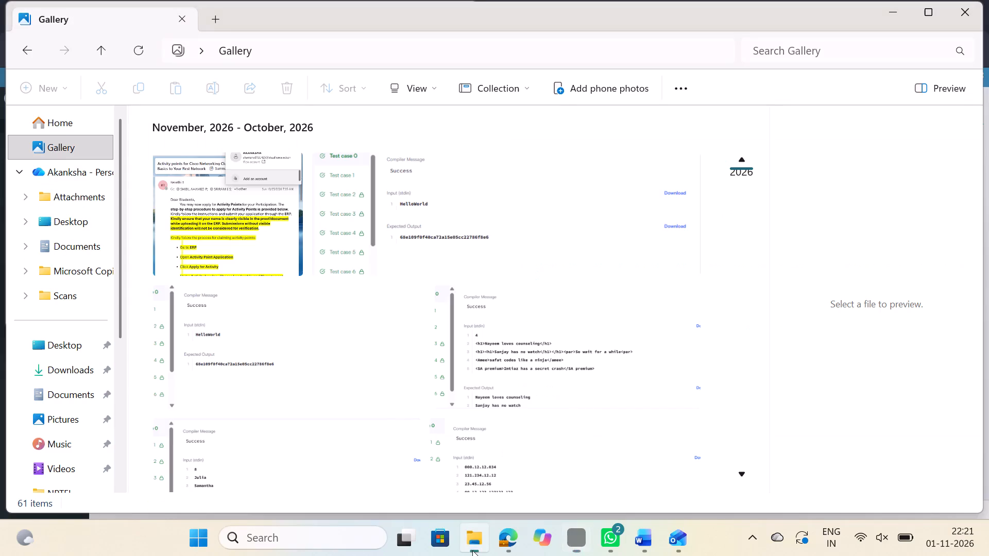
{"action": "left_click", "coordinate": [211, 221]}
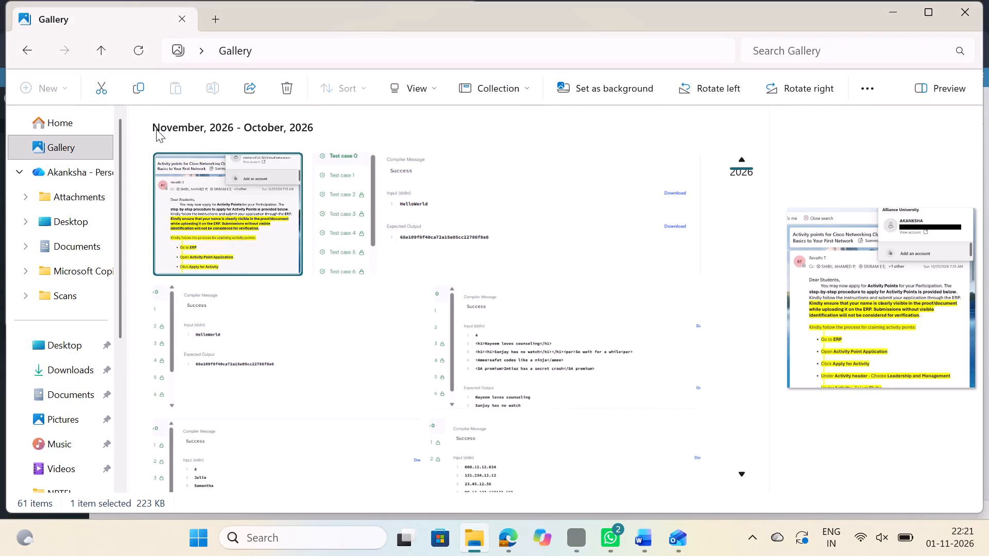
{"action": "left_click", "coordinate": [129, 85]}
{"action": "left_click", "coordinate": [575, 537]}
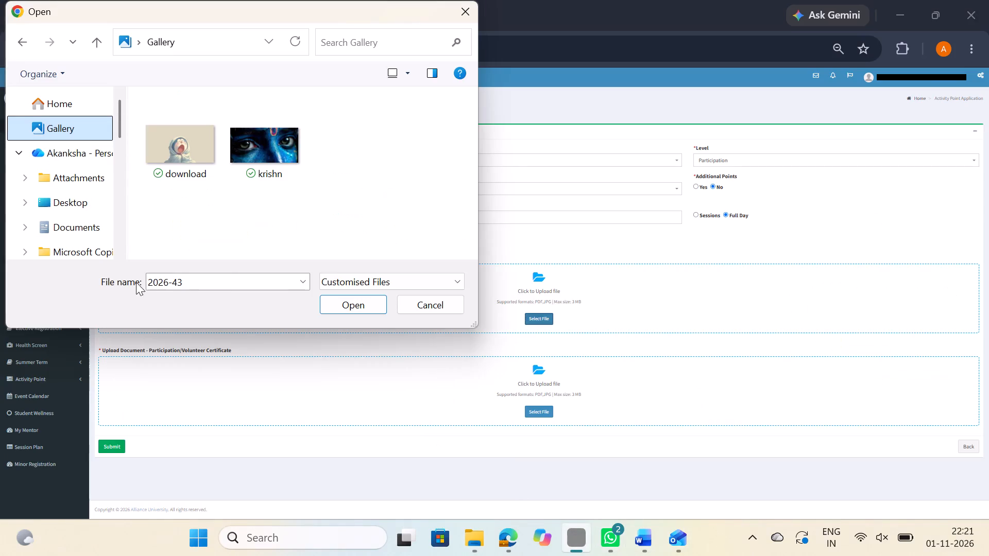
{"action": "left_click", "coordinate": [304, 281]}
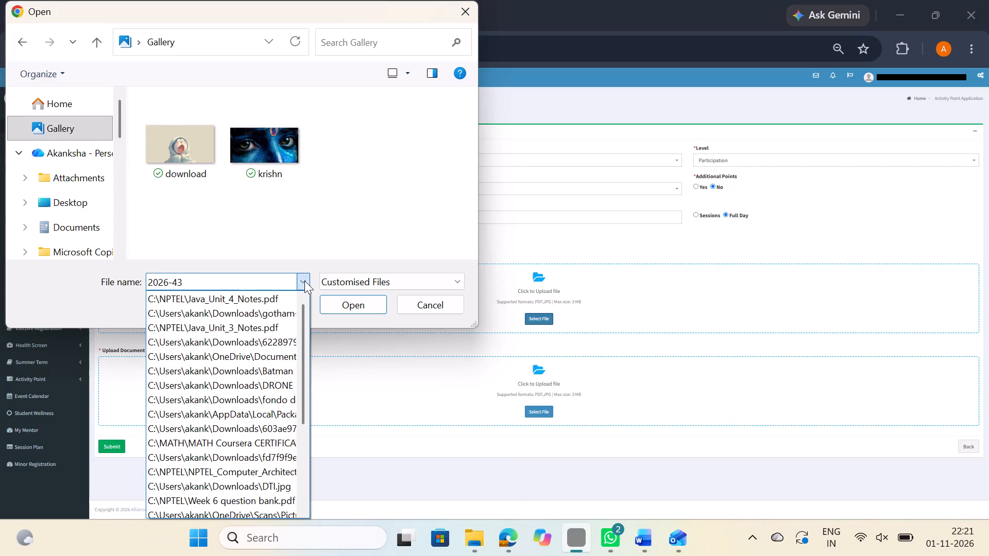
{"action": "key", "text": "BackSpace"}
{"action": "left_click", "coordinate": [264, 278]}
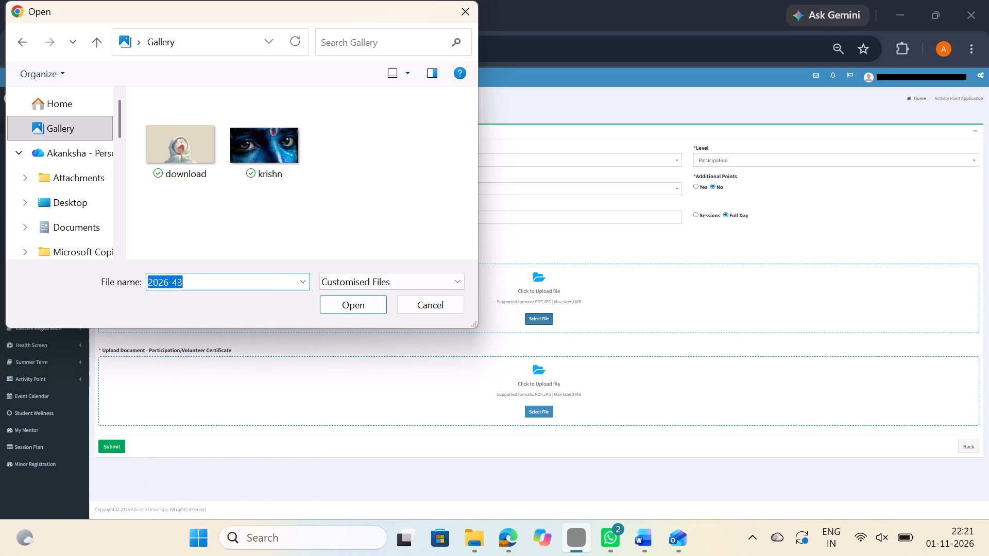
{"action": "key", "text": "BackSpace"}
{"action": "key", "text": "ctrl+v"}
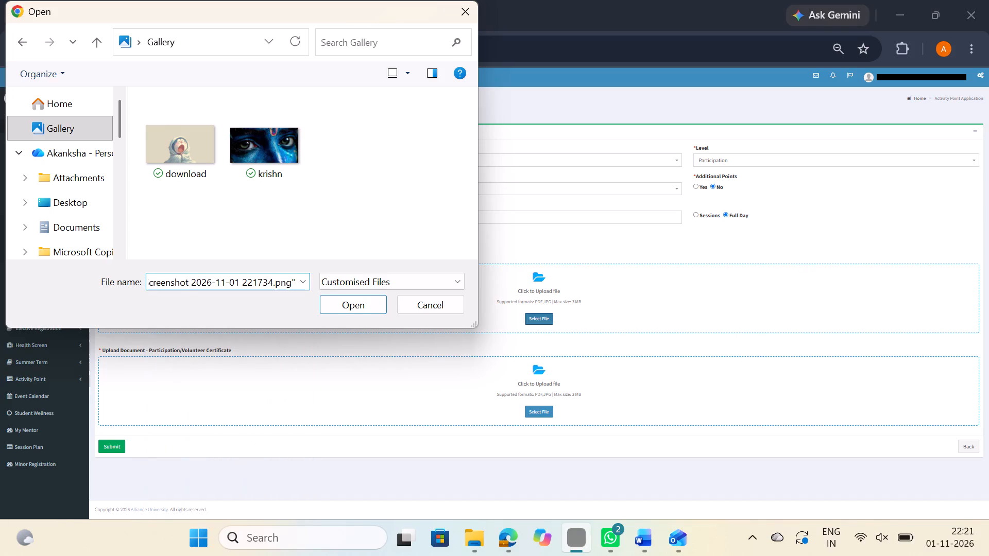
{"action": "left_click", "coordinate": [355, 305]}
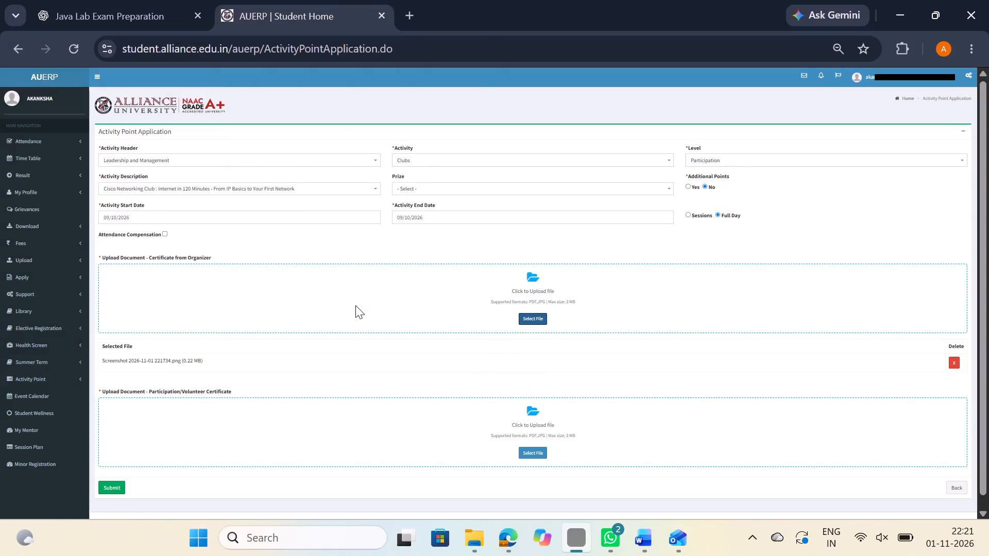
Attach the same Screenshot 2026-11-01 221734.png as the Participation/Volunteer Certificate and review the filled form.
{"action": "left_click", "coordinate": [536, 449]}
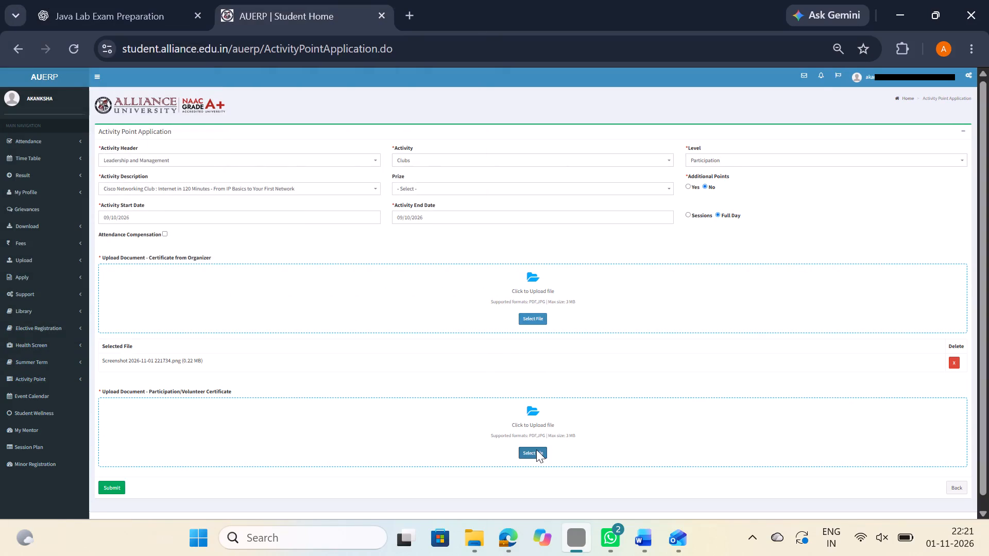
{"action": "scroll", "coordinate": [79, 160], "scroll_direction": "up", "scroll_amount": 4}
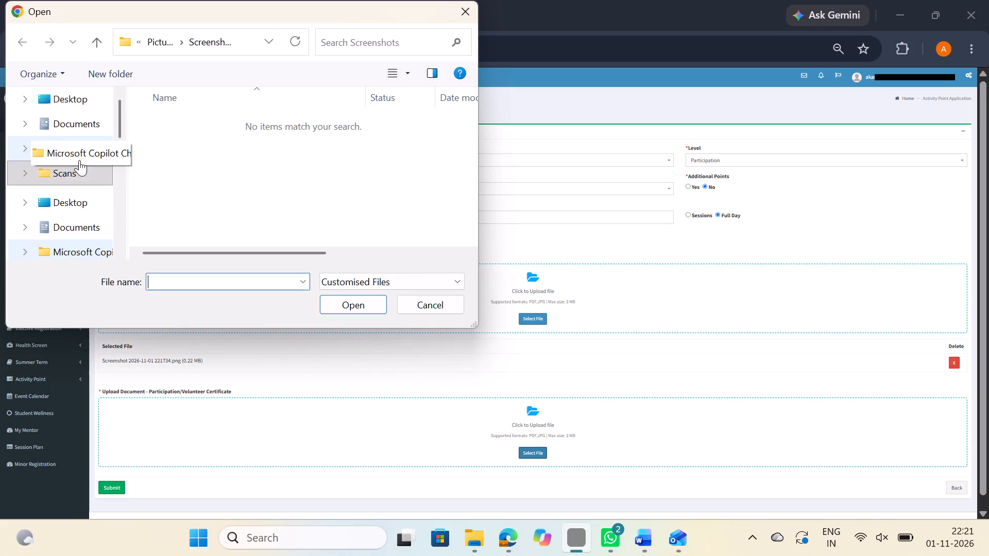
{"action": "key", "text": "ctrl+v"}
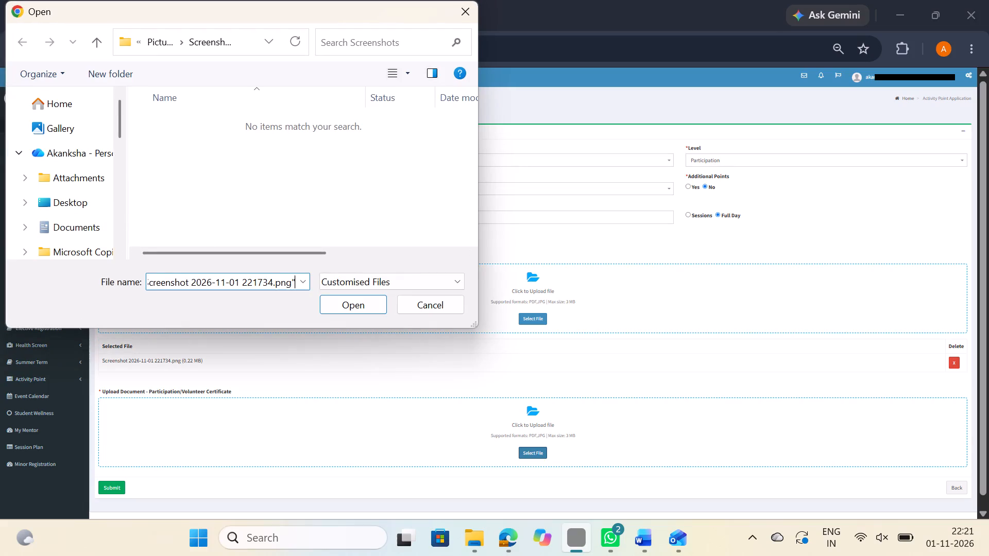
{"action": "key", "text": "Return"}
{"action": "scroll", "coordinate": [404, 354], "scroll_direction": "down", "scroll_amount": 2}
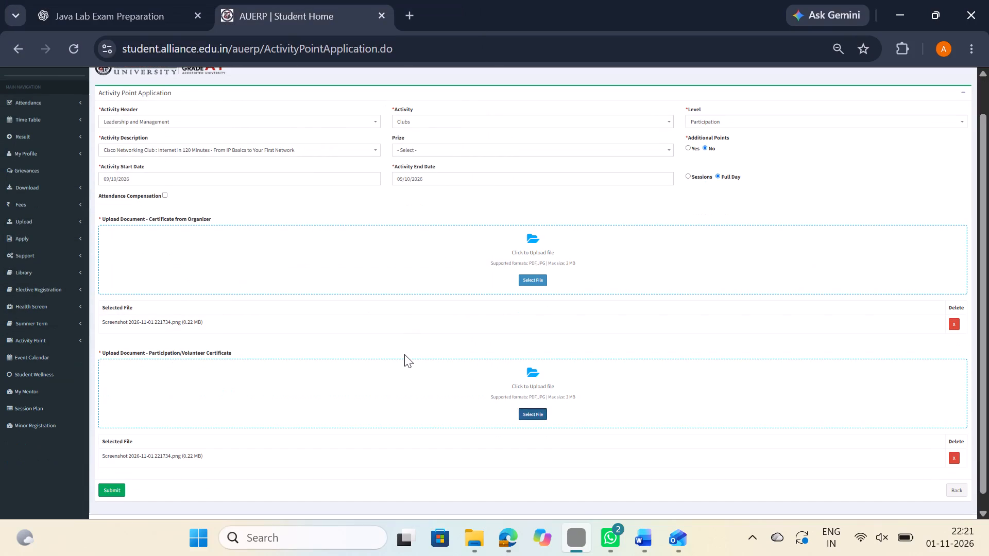
{"action": "scroll", "coordinate": [404, 354], "scroll_direction": "up", "scroll_amount": 5}
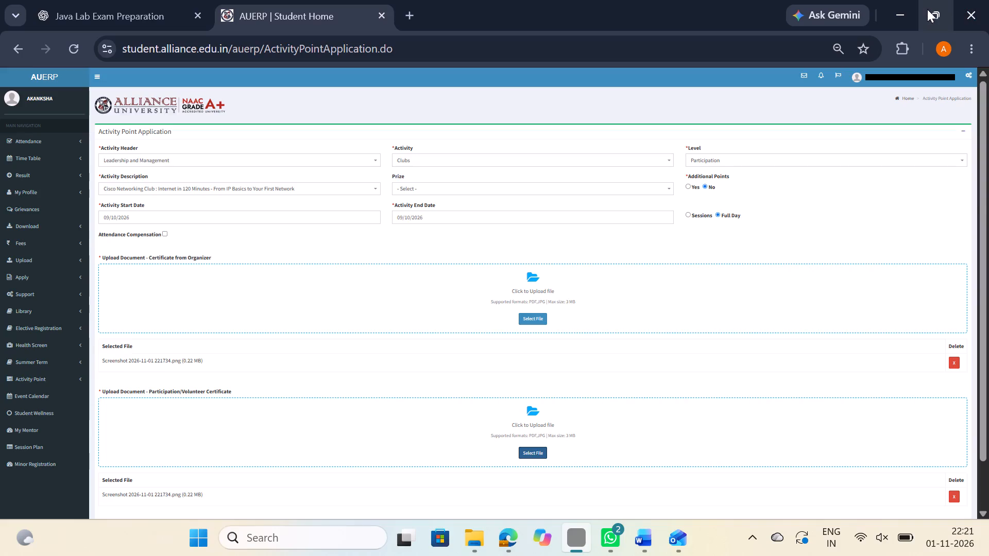
Restore the browser window to half-screen size and close the File Explorer Gallery window beside it.
{"action": "left_click", "coordinate": [868, 59]}
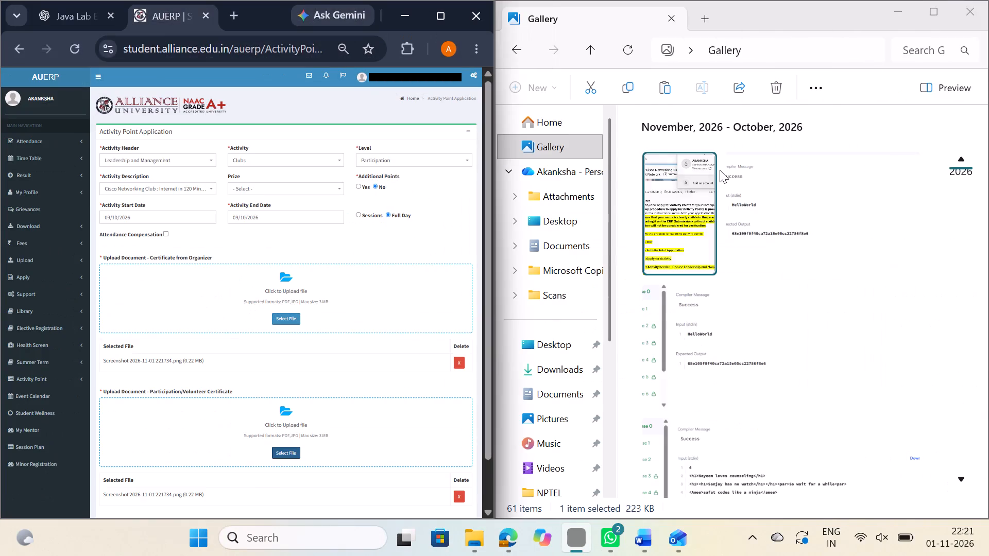
{"action": "left_click", "coordinate": [973, 15]}
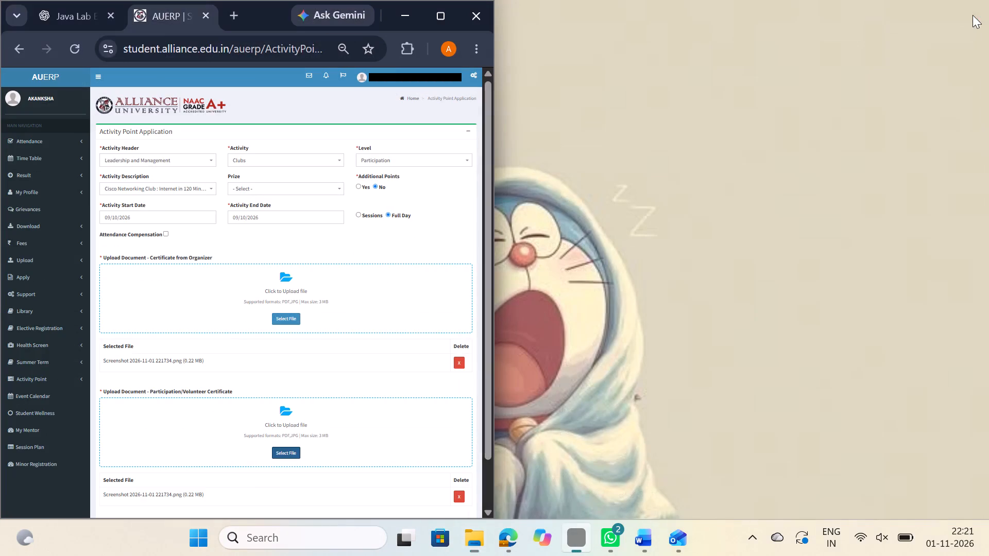
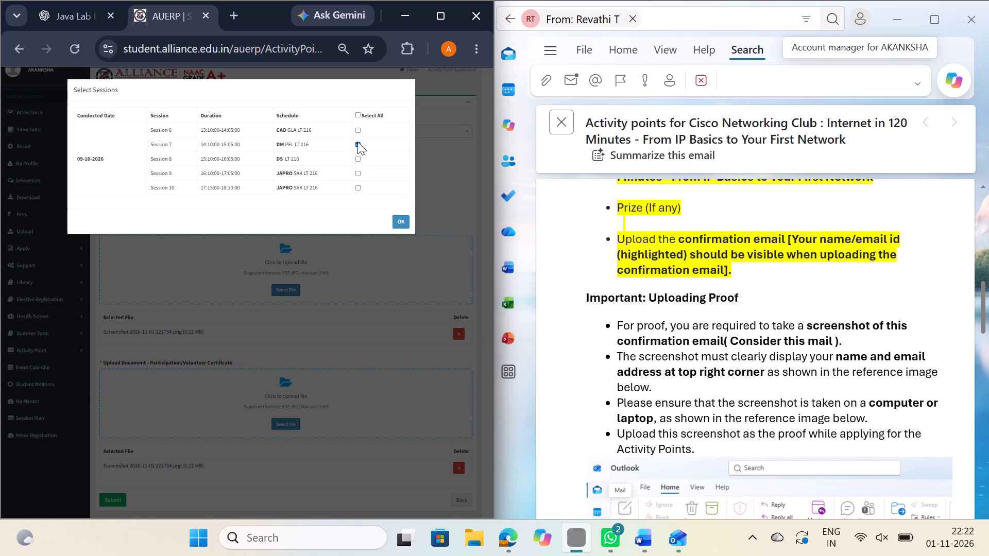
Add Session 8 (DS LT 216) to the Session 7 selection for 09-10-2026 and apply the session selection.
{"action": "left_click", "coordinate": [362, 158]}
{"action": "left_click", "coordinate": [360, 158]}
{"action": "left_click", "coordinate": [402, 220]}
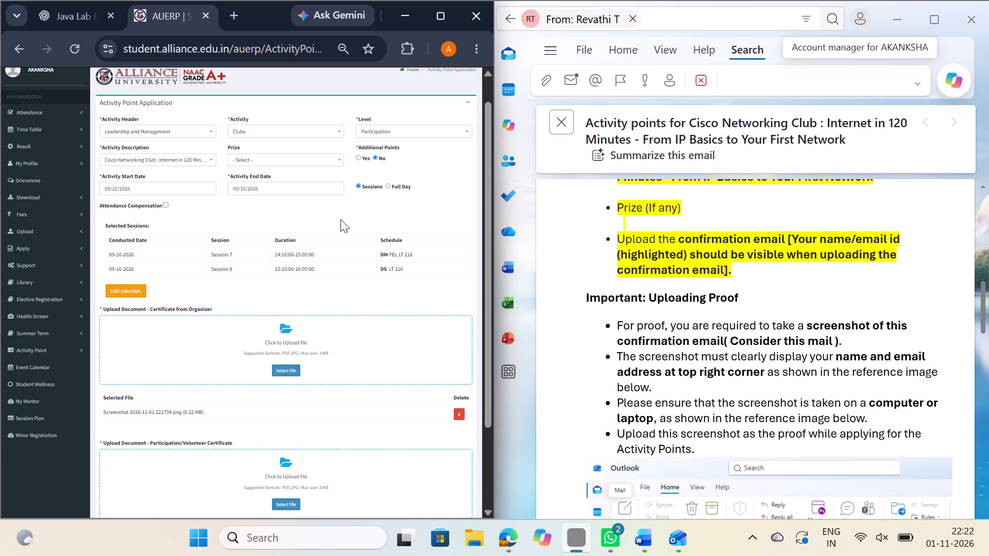
Switch the activity duration from Sessions to Full Day in the Activity Point Application form.
{"action": "left_click", "coordinate": [361, 183]}
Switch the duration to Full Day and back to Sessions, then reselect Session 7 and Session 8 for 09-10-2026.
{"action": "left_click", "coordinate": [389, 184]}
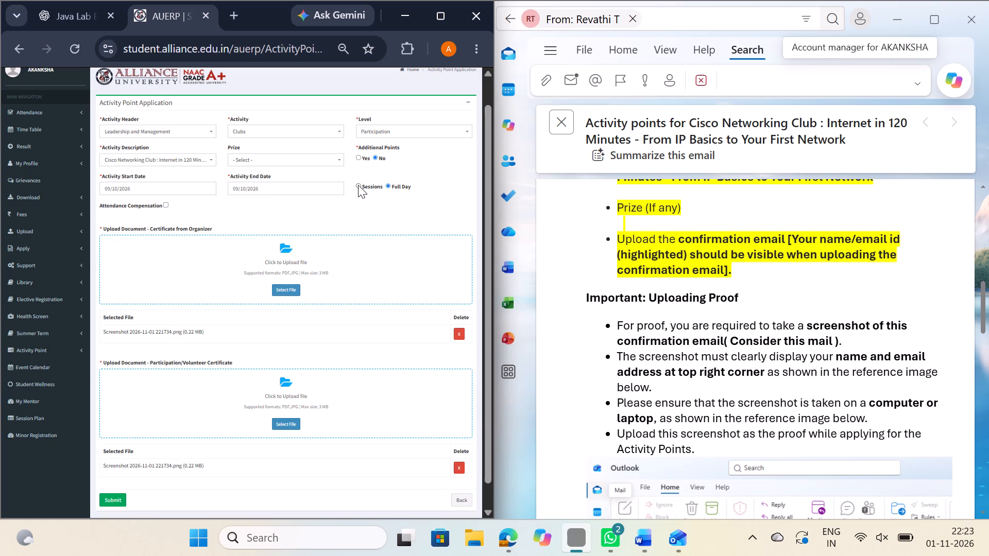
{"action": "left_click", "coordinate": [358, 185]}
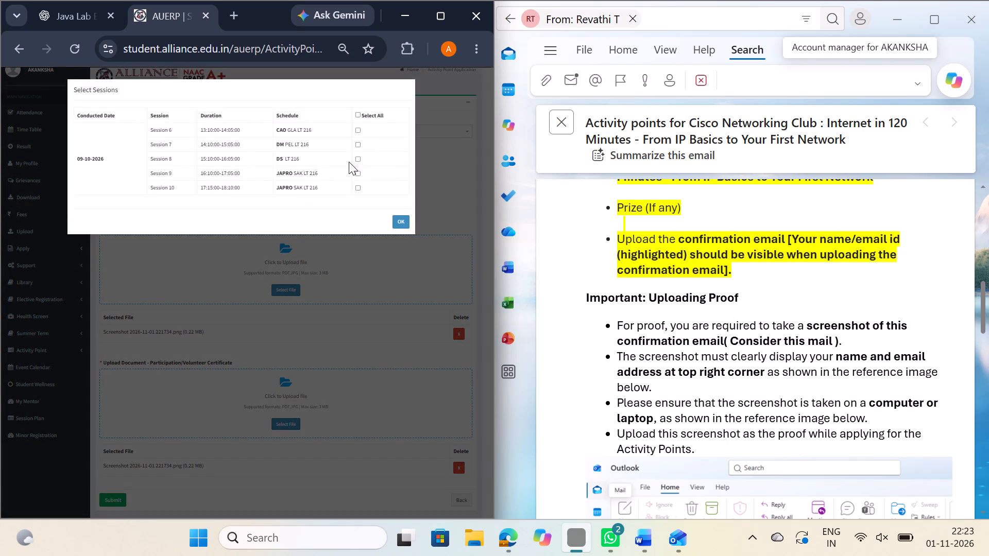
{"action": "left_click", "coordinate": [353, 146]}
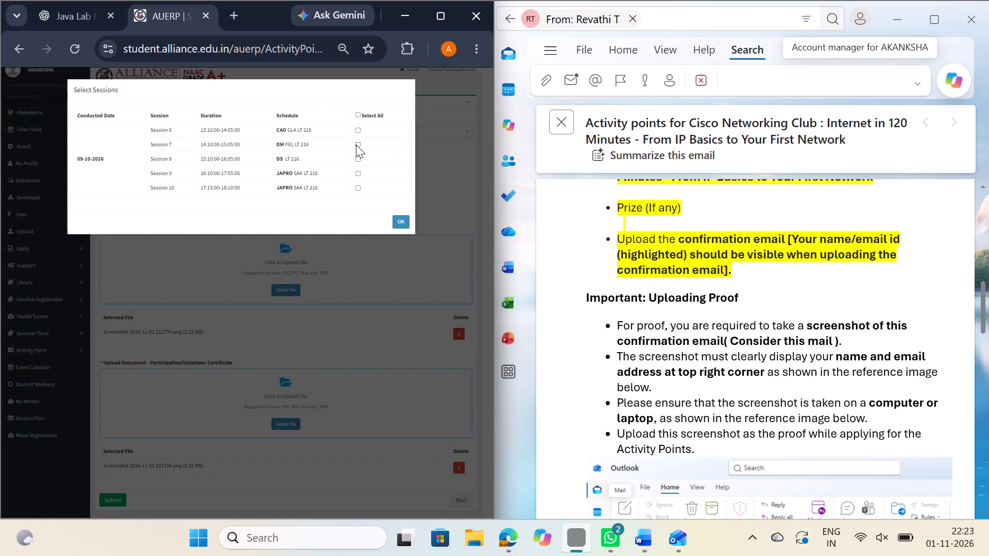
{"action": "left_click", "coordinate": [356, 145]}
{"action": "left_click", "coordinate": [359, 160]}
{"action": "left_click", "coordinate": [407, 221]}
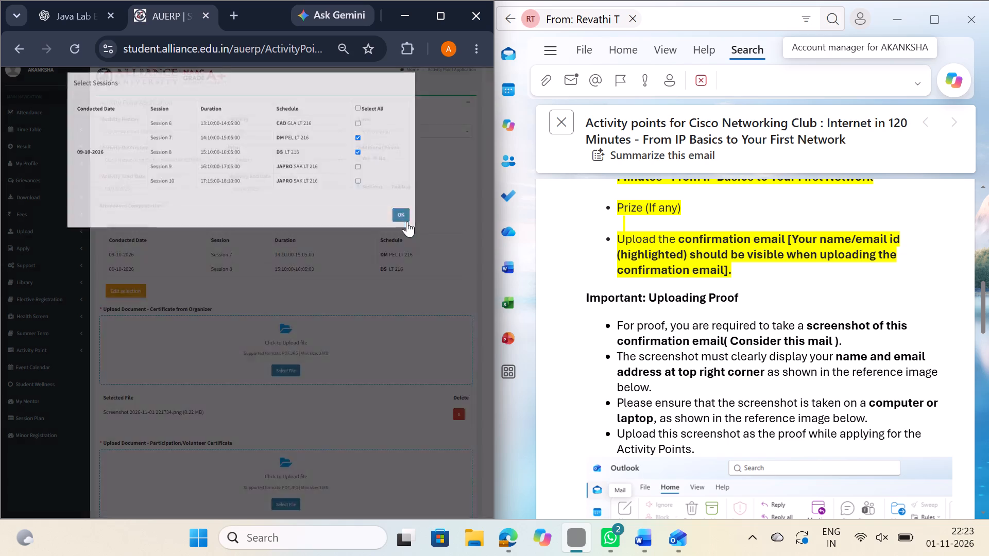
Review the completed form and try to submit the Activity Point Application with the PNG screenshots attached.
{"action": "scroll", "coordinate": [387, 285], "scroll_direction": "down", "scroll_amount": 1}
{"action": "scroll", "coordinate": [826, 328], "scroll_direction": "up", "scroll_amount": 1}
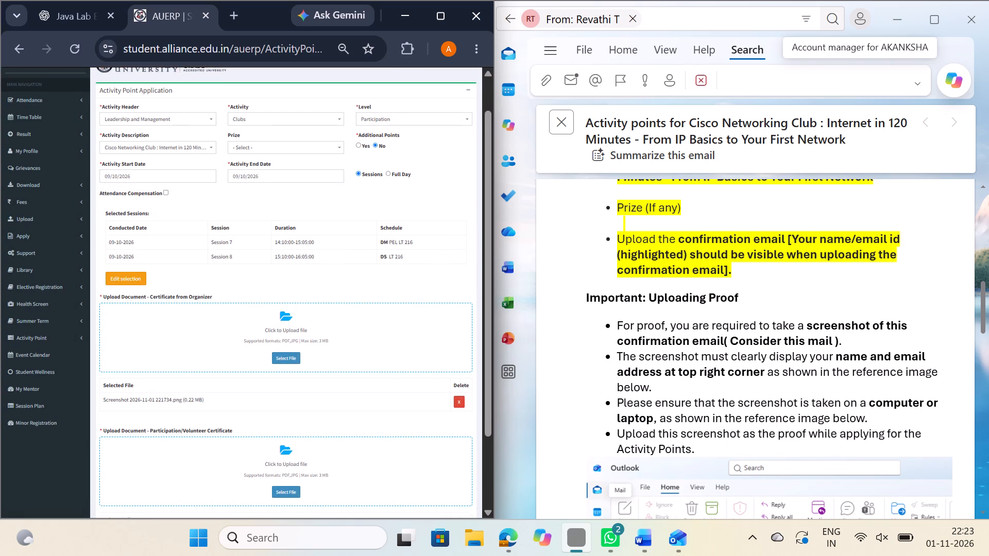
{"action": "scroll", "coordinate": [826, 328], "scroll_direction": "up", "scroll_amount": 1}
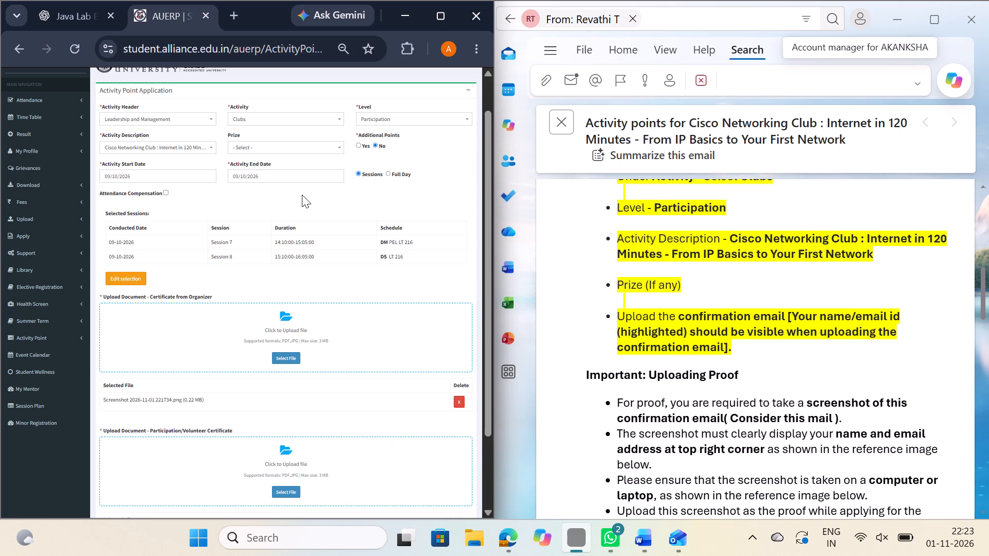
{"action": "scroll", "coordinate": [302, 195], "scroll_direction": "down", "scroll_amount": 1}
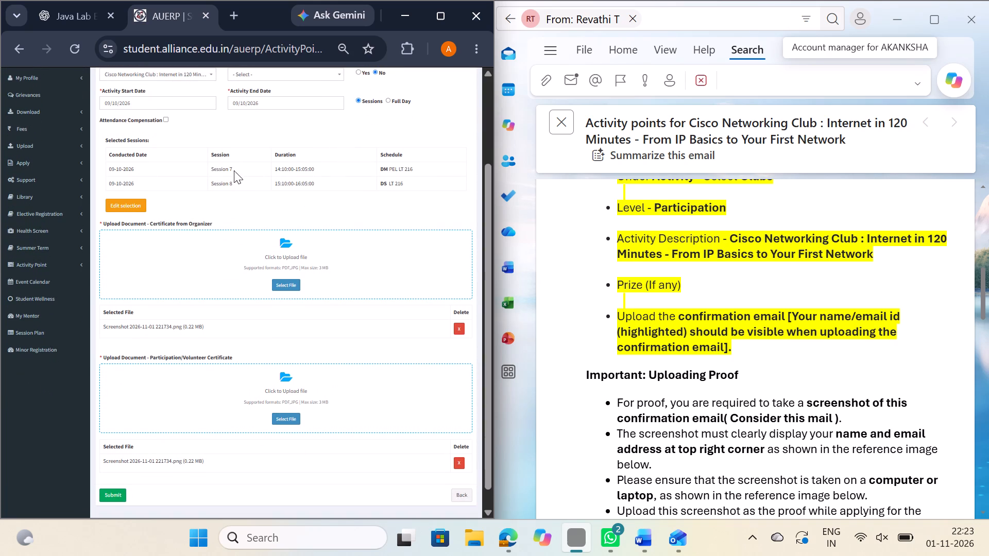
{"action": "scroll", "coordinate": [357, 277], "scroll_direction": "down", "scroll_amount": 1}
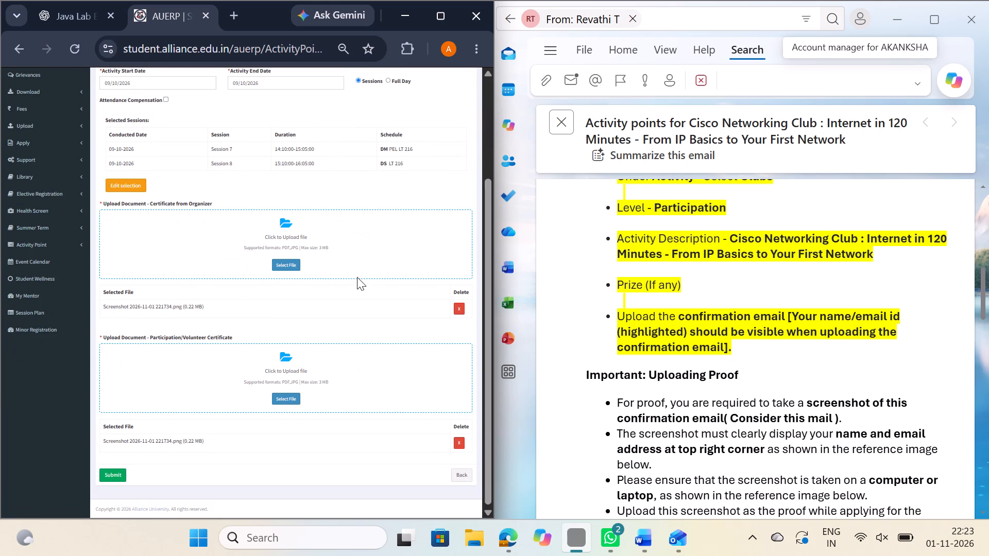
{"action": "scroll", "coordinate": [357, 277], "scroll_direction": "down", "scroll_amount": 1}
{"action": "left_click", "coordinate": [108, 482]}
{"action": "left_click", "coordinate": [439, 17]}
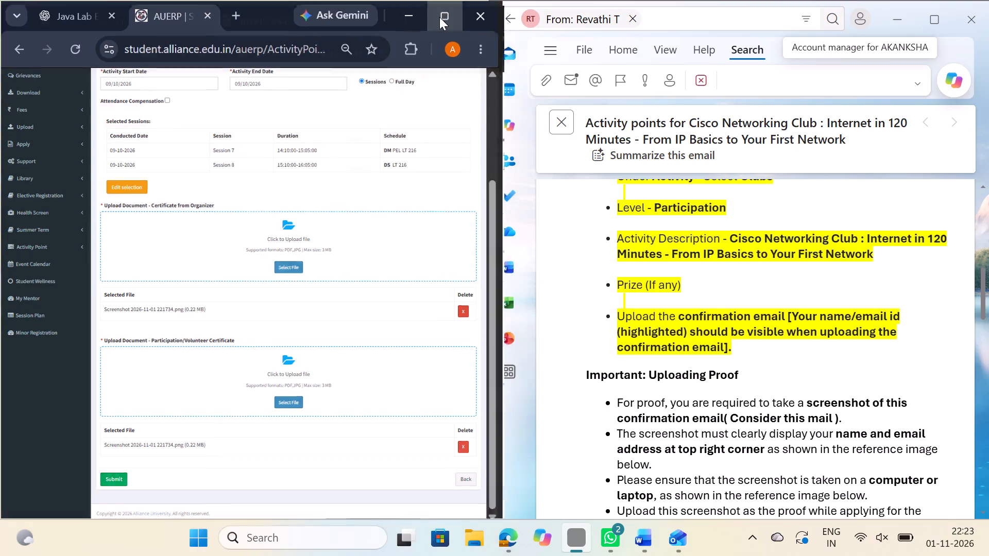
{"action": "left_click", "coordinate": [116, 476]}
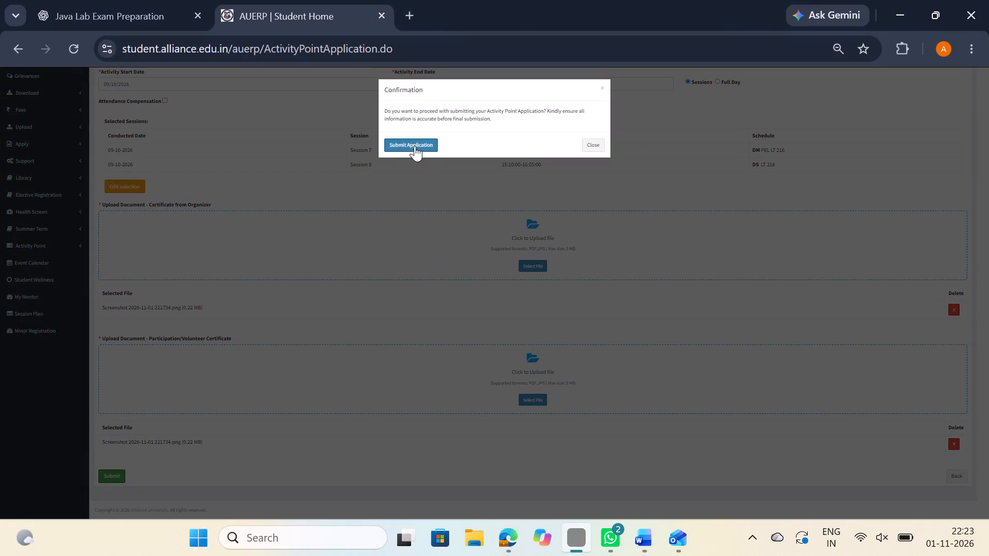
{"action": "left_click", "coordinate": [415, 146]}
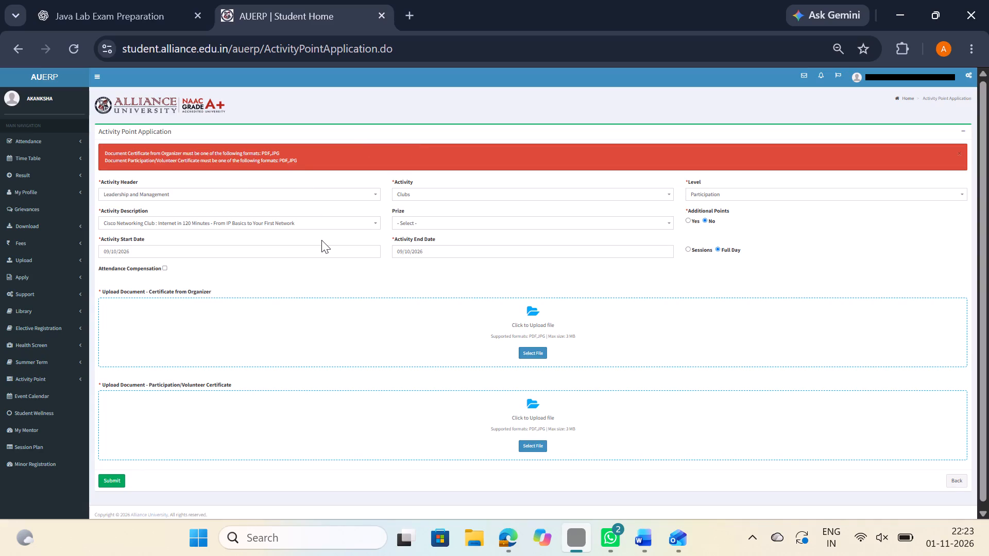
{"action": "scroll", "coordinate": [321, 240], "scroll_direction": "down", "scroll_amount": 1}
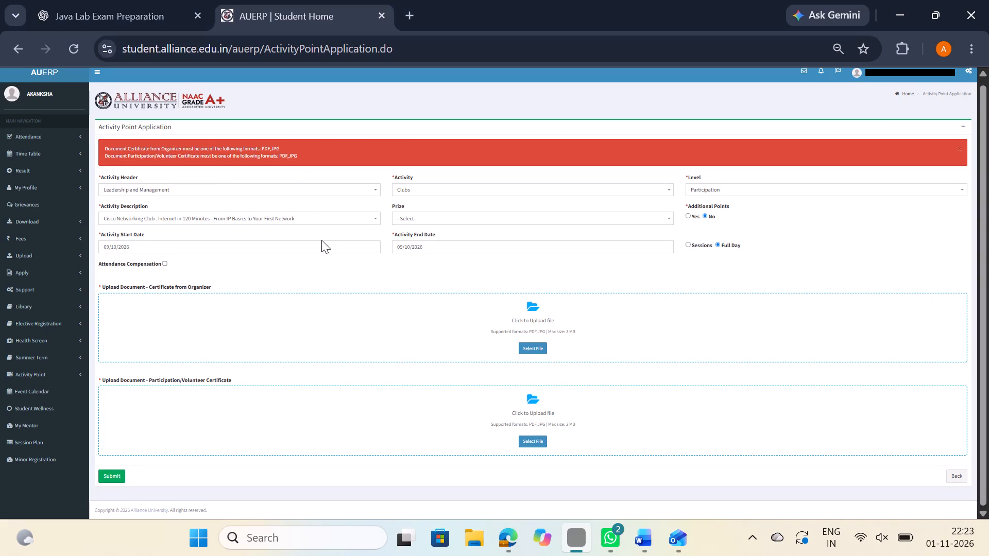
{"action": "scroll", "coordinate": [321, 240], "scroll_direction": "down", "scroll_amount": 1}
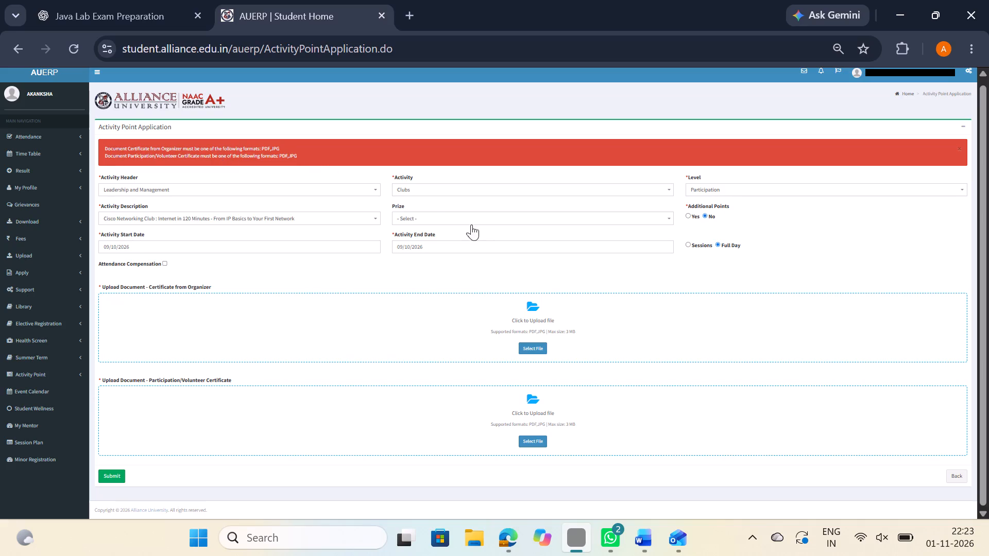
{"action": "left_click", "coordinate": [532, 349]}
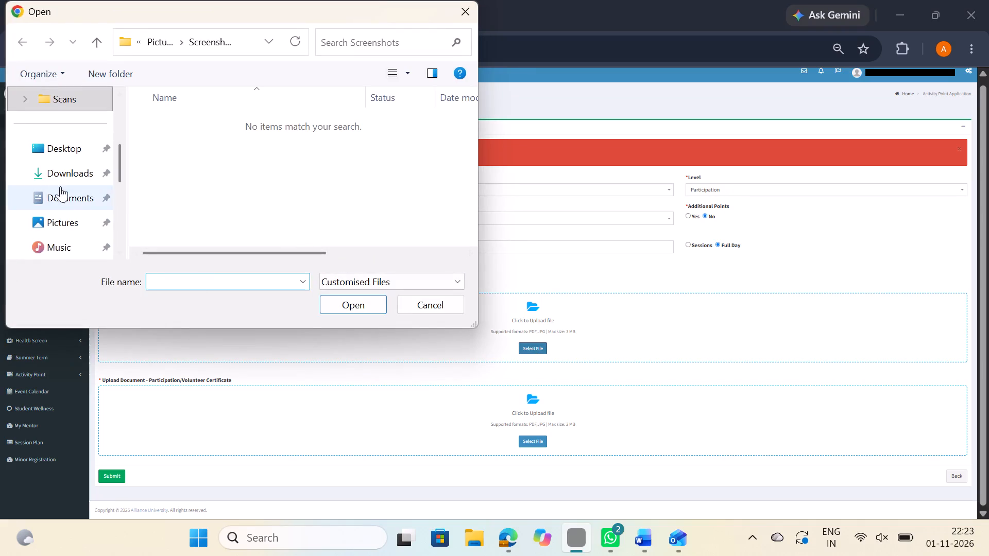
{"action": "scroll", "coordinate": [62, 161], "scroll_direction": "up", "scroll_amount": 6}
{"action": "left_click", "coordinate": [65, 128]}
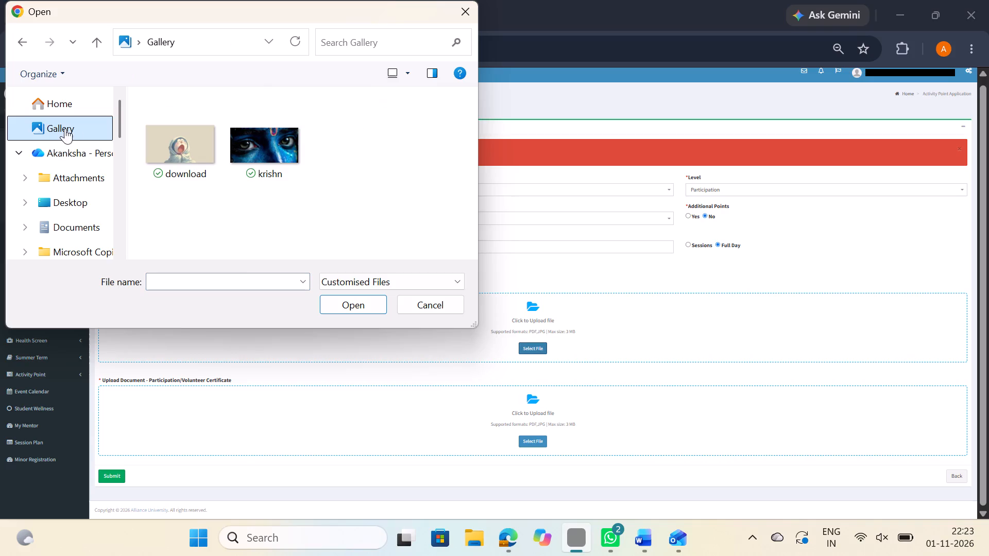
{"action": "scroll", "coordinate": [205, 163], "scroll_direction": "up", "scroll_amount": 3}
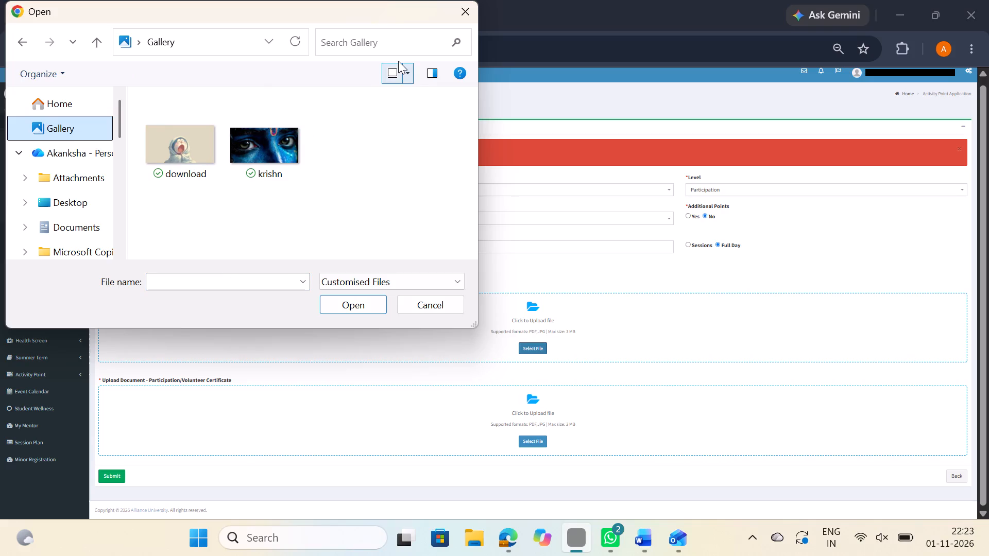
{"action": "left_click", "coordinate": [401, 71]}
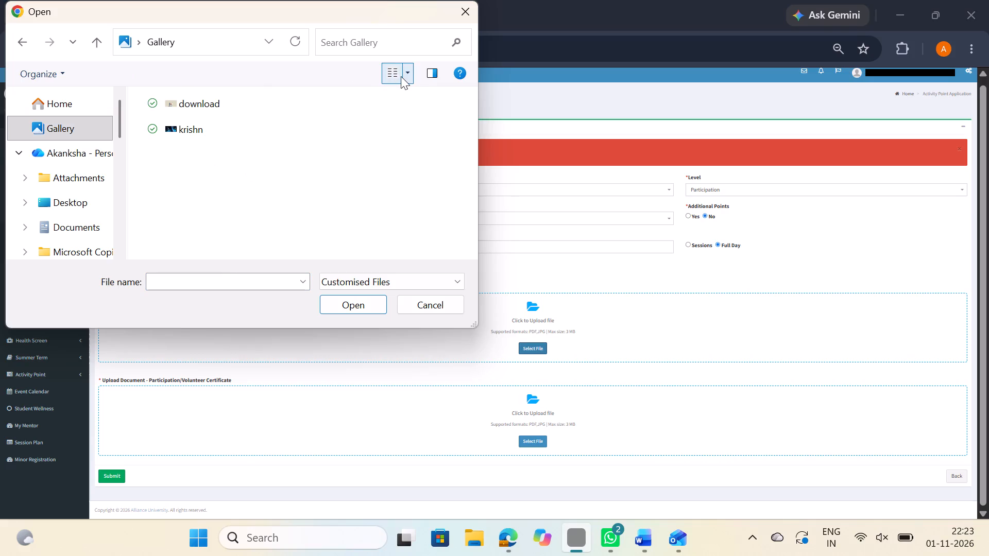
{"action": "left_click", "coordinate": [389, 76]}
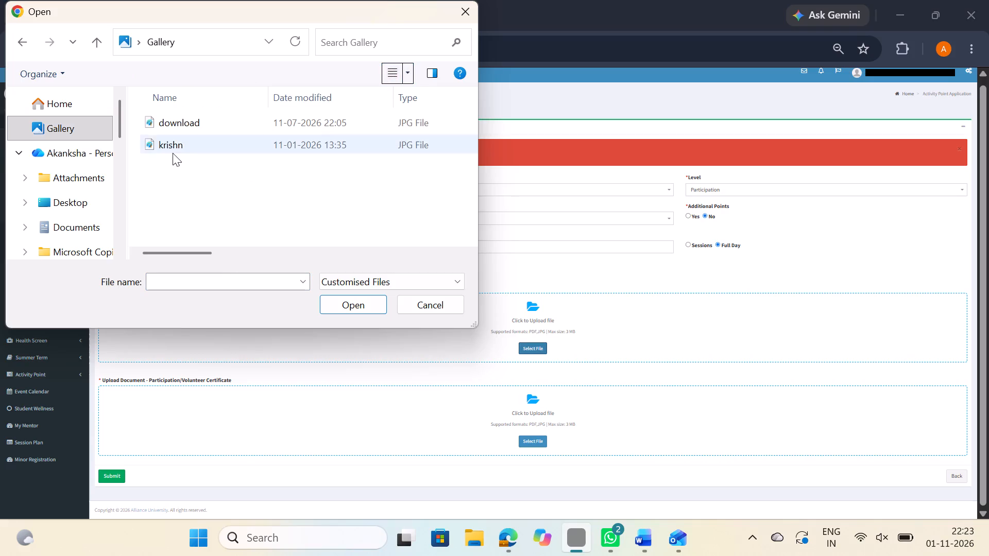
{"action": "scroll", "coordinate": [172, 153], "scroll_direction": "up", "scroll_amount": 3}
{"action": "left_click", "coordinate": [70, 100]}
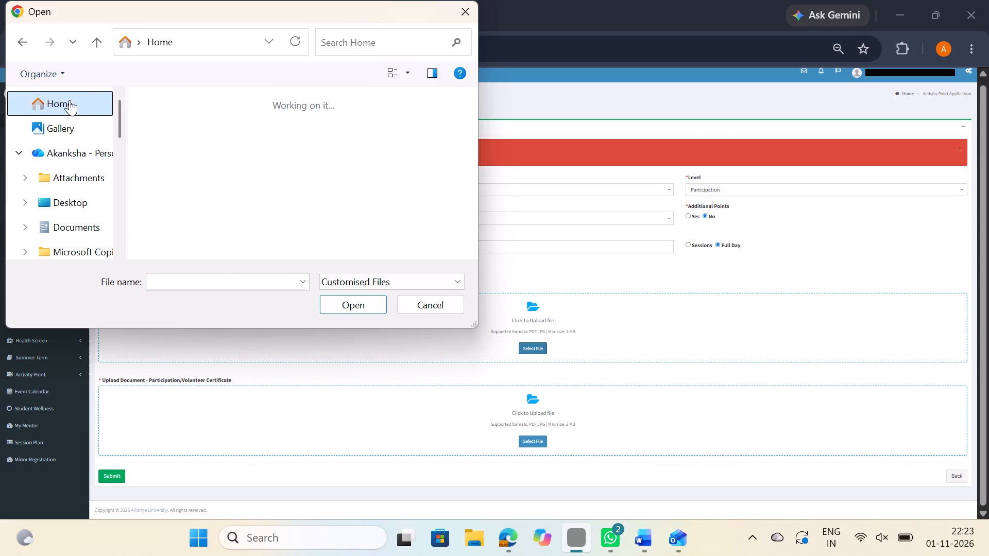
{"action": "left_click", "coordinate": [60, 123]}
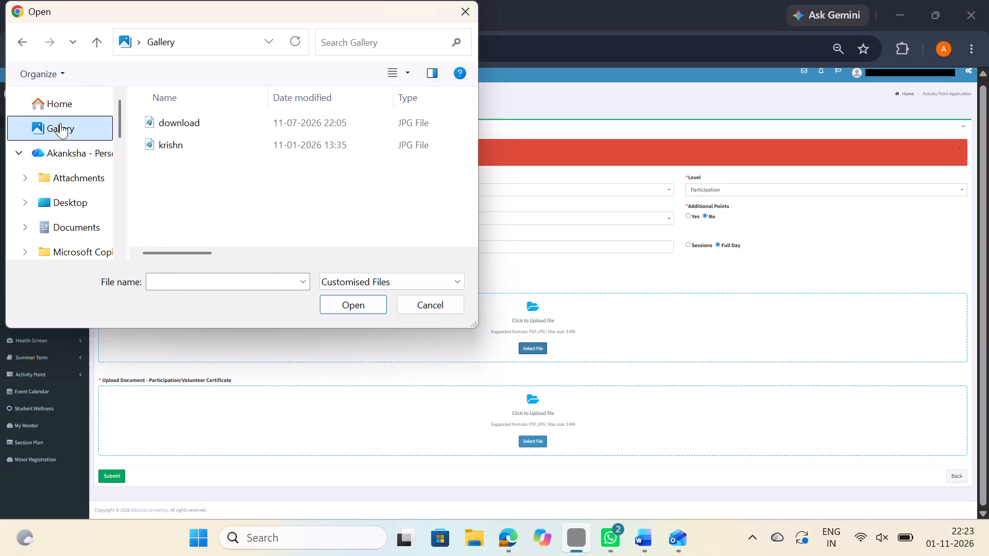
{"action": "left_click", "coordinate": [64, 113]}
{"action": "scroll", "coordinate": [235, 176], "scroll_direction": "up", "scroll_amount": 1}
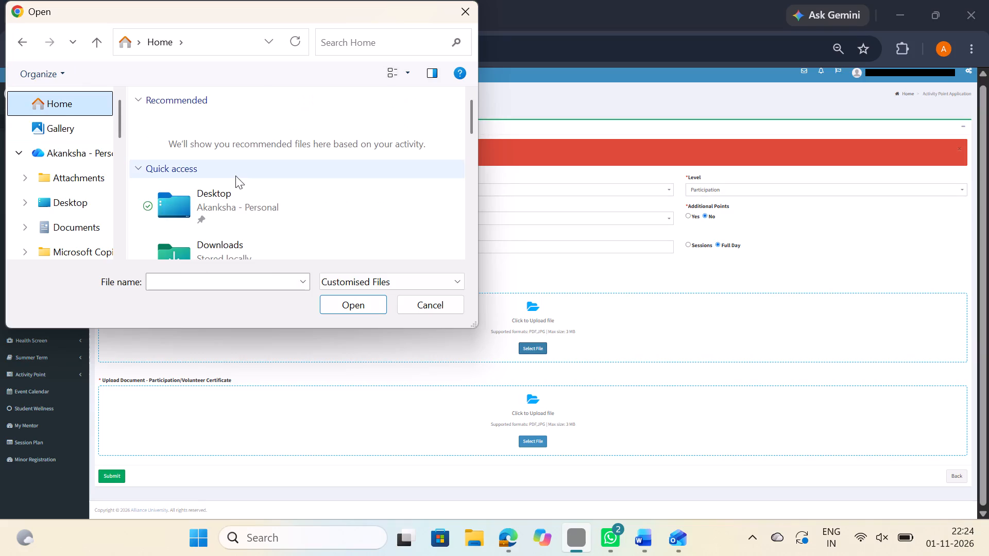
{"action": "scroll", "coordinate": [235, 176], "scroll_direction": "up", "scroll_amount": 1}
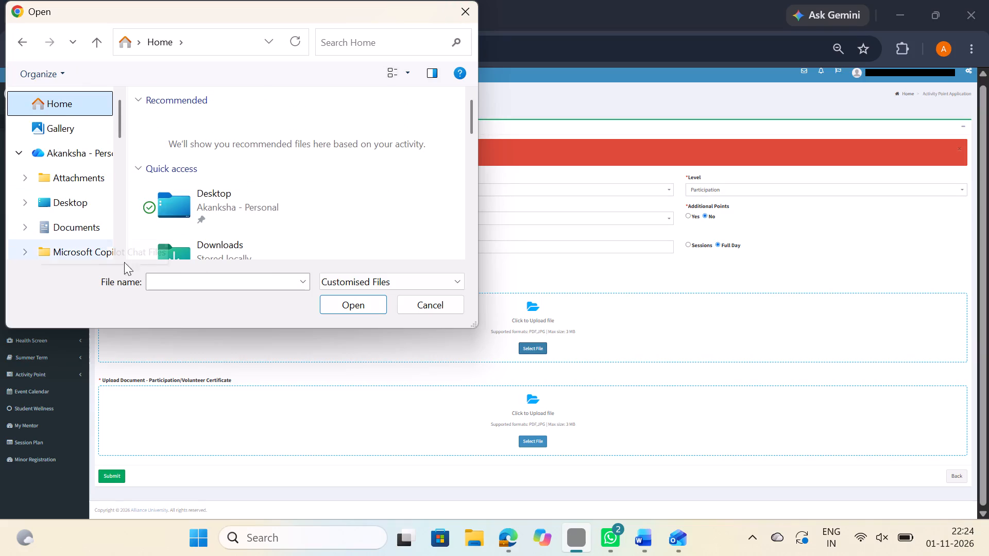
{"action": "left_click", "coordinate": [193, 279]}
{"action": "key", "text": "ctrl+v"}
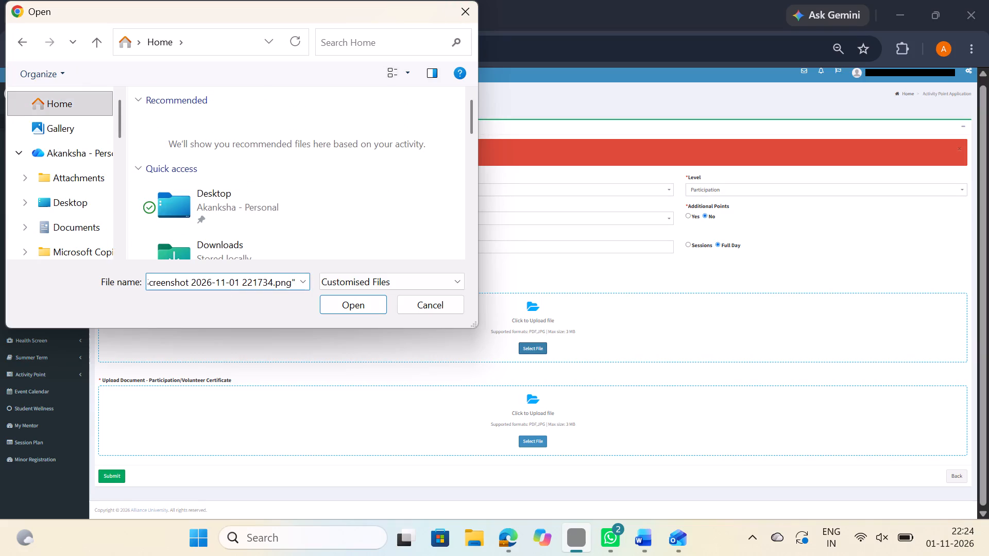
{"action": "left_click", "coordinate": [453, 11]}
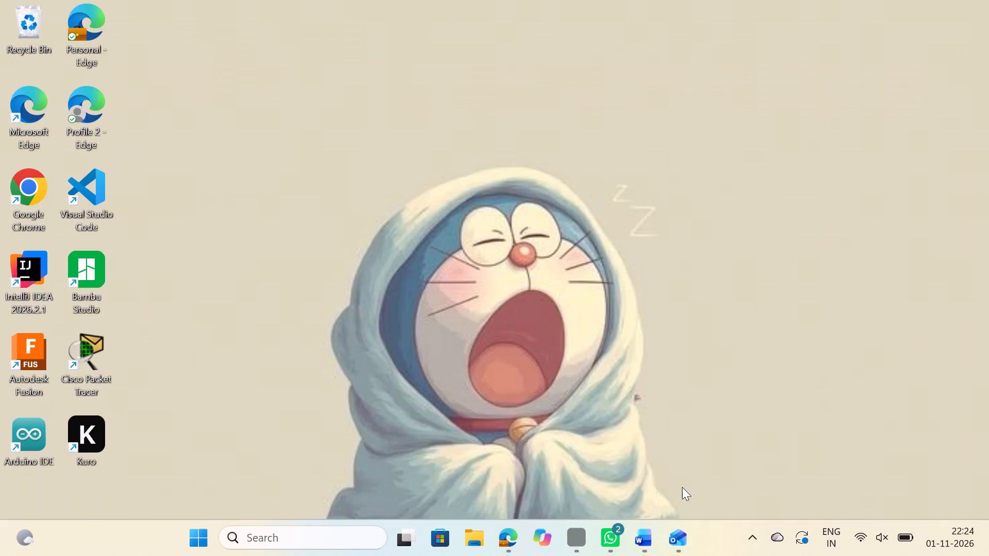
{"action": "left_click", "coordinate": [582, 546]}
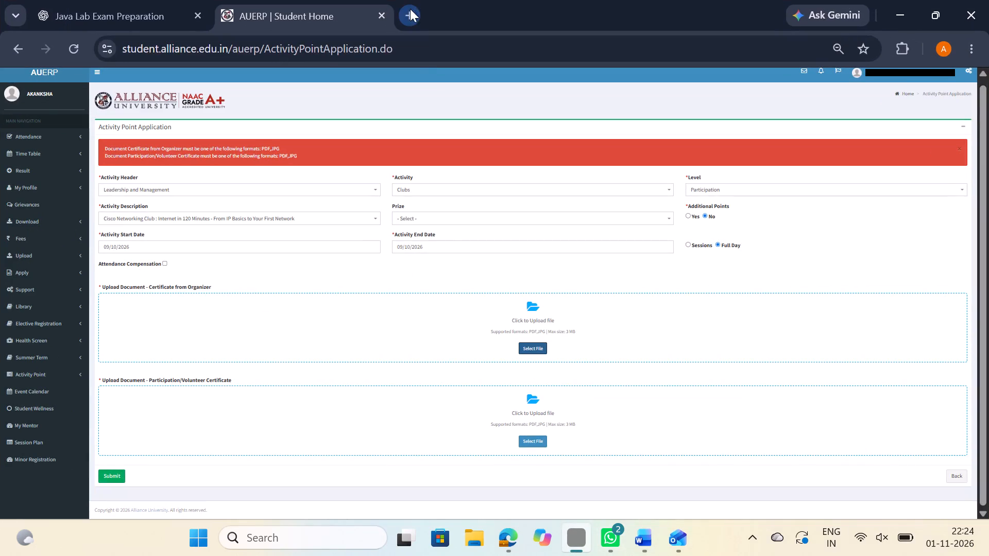
Search the web for "png to jpg" in a new tab and open the png2jpg.com converter.
{"action": "left_click", "coordinate": [410, 9]}
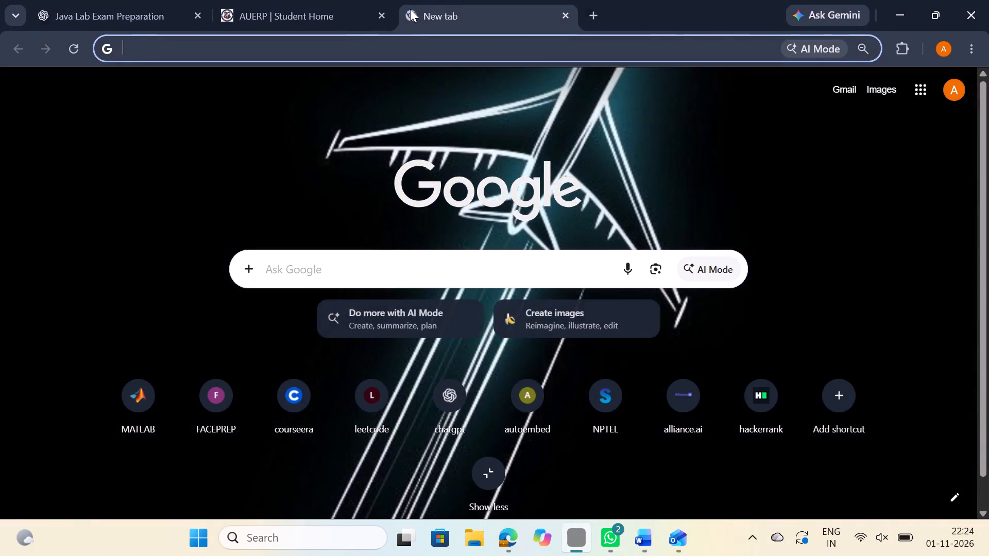
{"action": "type", "text": "png to jpg"}
{"action": "key", "text": "Return"}
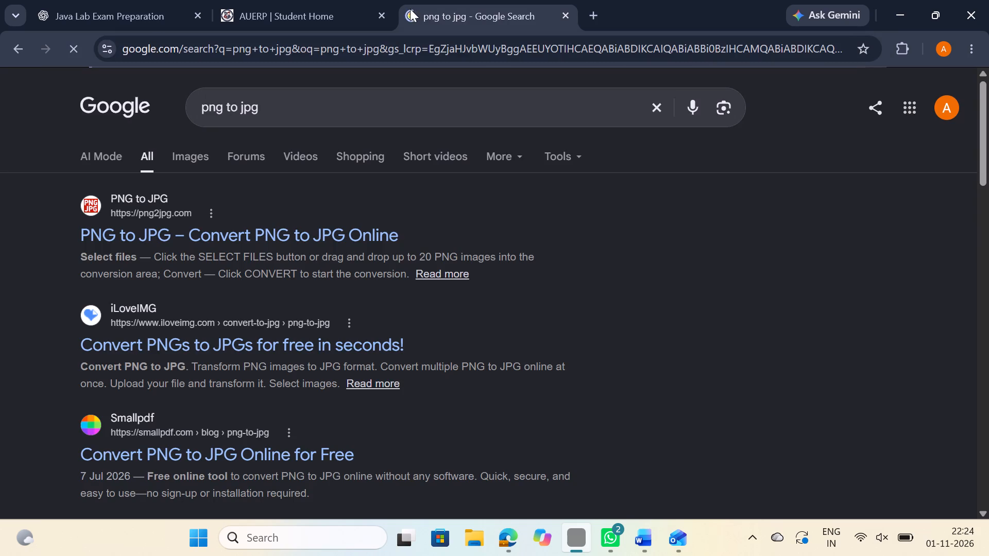
{"action": "left_click", "coordinate": [152, 235]}
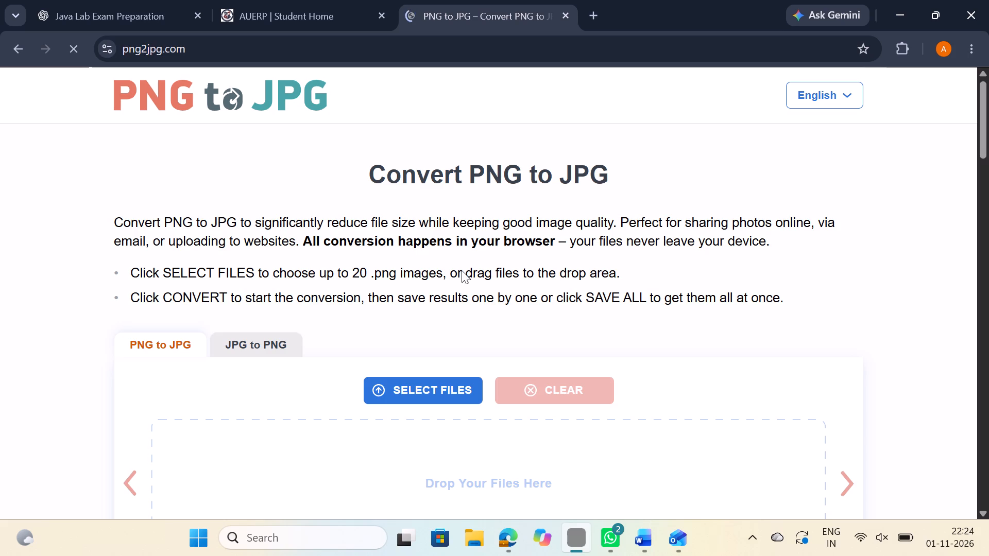
Load Screenshot 2026-11-01 221734.png into the converter and convert it to JPG.
{"action": "left_click", "coordinate": [440, 380]}
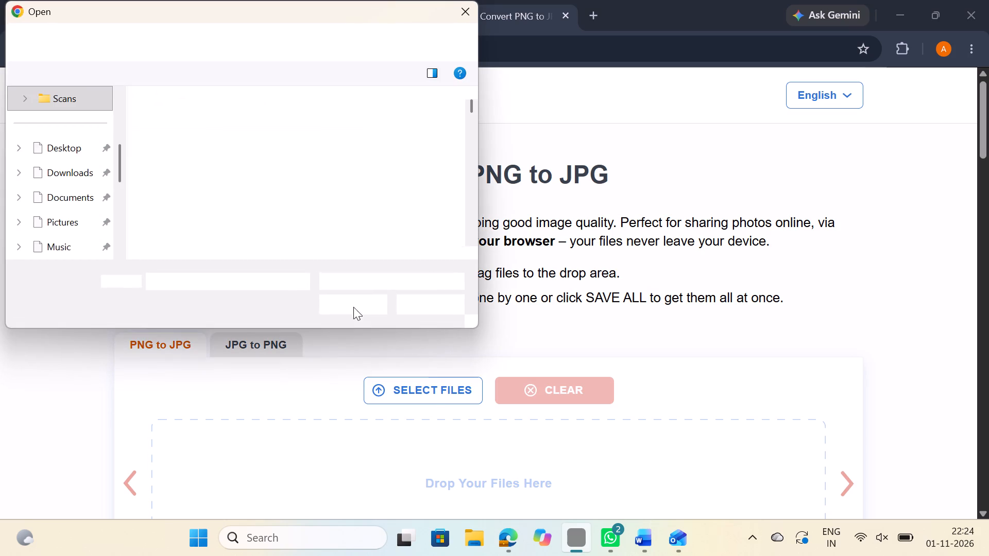
{"action": "key", "text": "ctrl+v"}
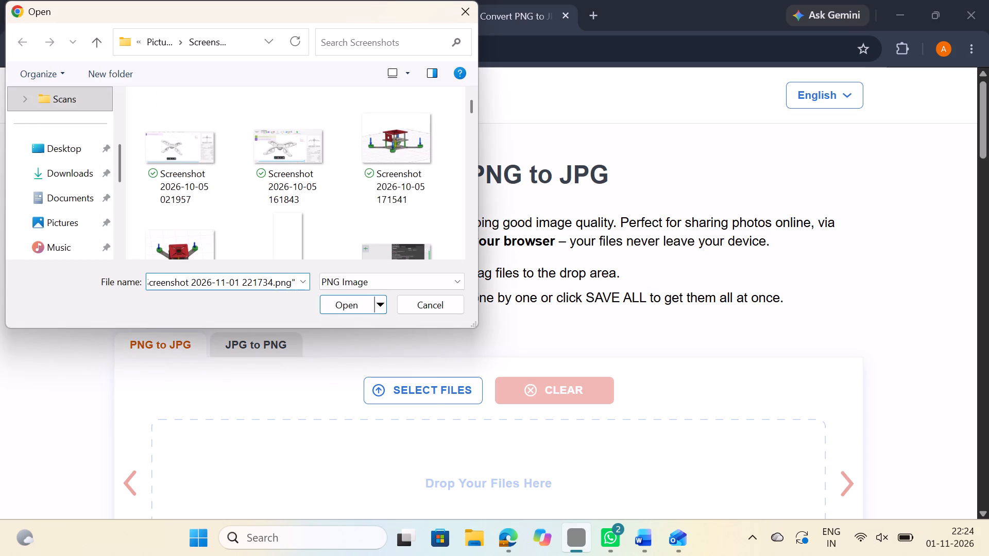
{"action": "key", "text": "Return"}
{"action": "scroll", "coordinate": [360, 406], "scroll_direction": "down", "scroll_amount": 1}
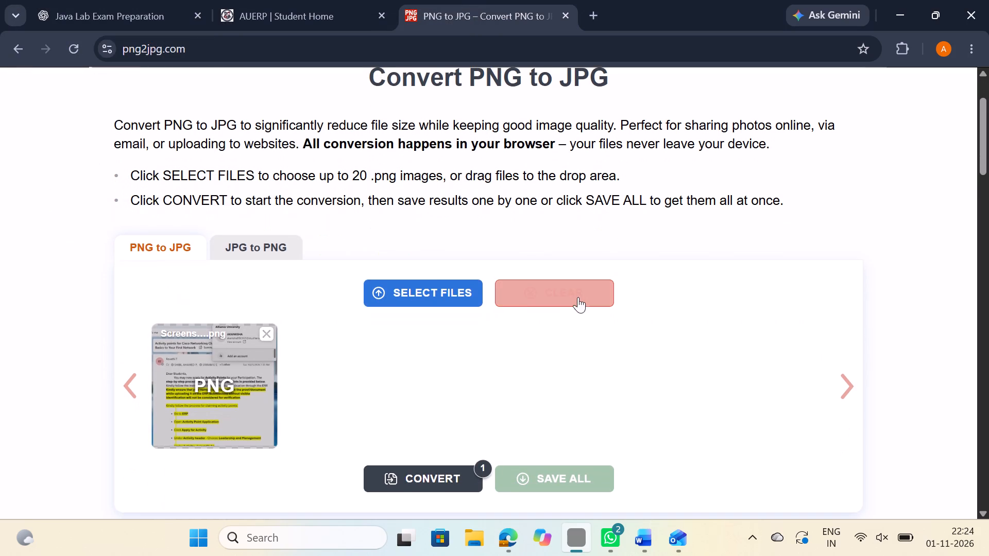
{"action": "scroll", "coordinate": [471, 451], "scroll_direction": "down", "scroll_amount": 2}
{"action": "left_click", "coordinate": [437, 297]}
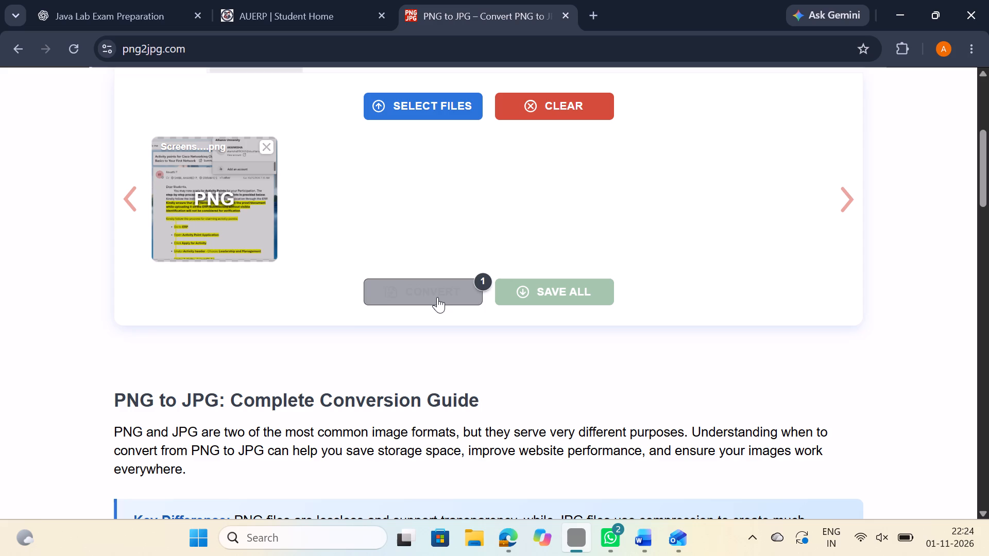
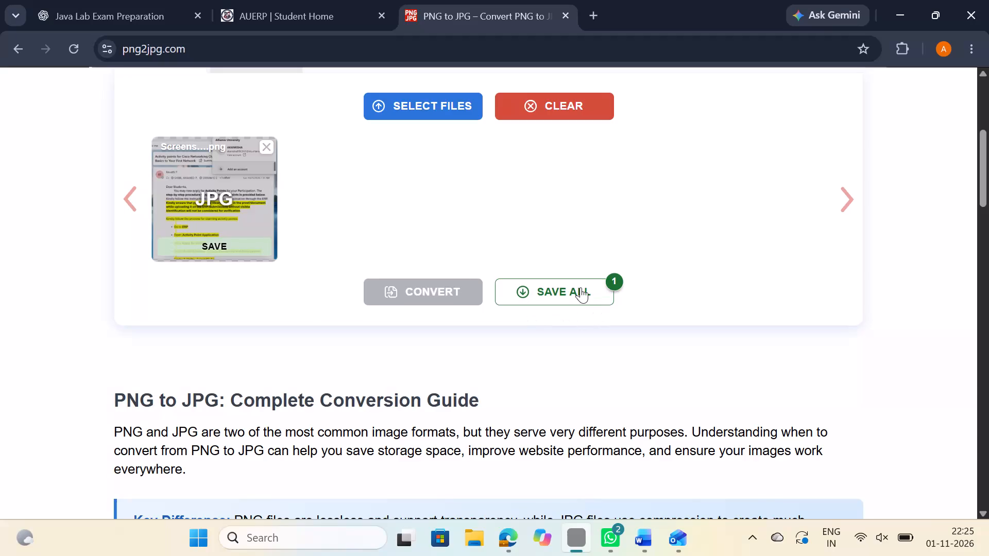
Download the converted JPG version of the screenshot from the converter.
{"action": "left_click", "coordinate": [581, 287]}
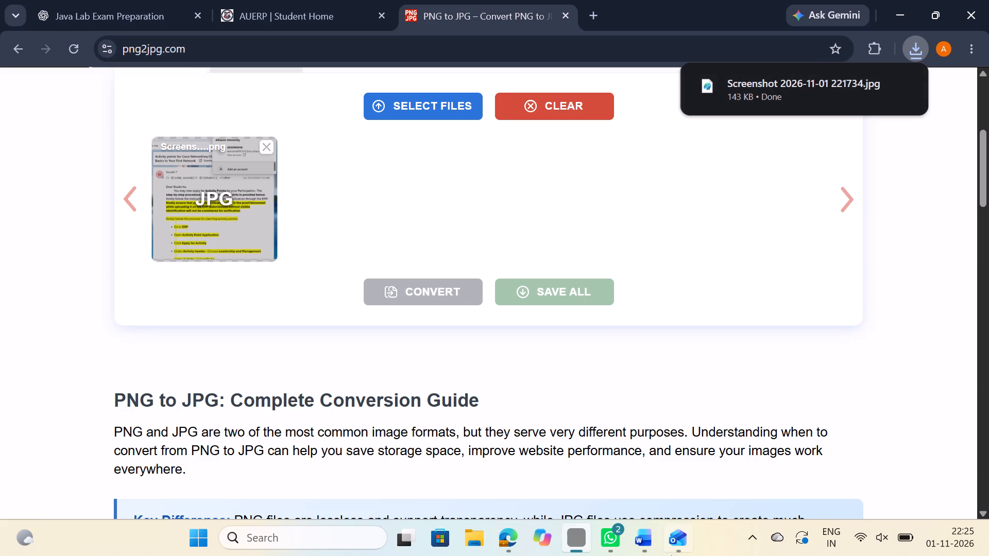
{"action": "left_click", "coordinate": [575, 540]}
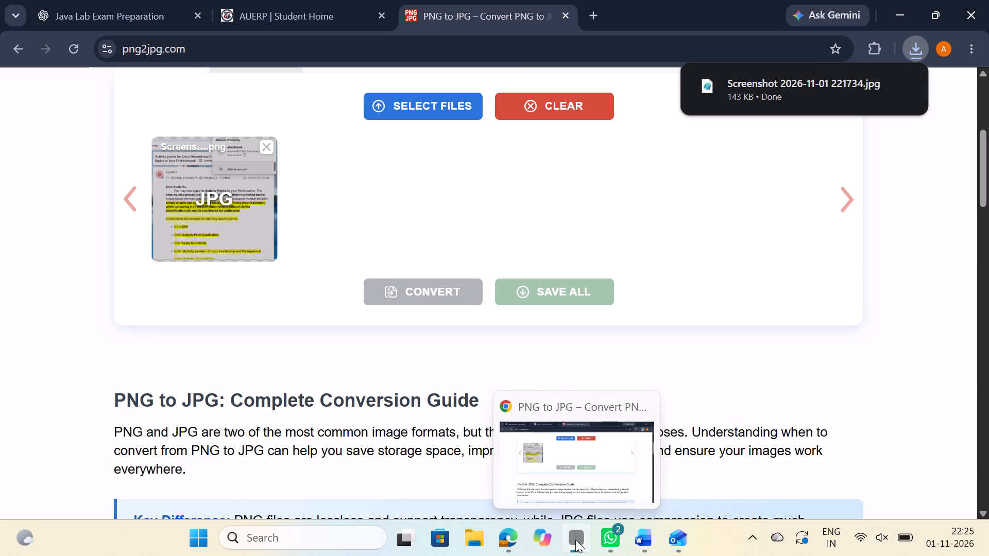
{"action": "left_click", "coordinate": [563, 548]}
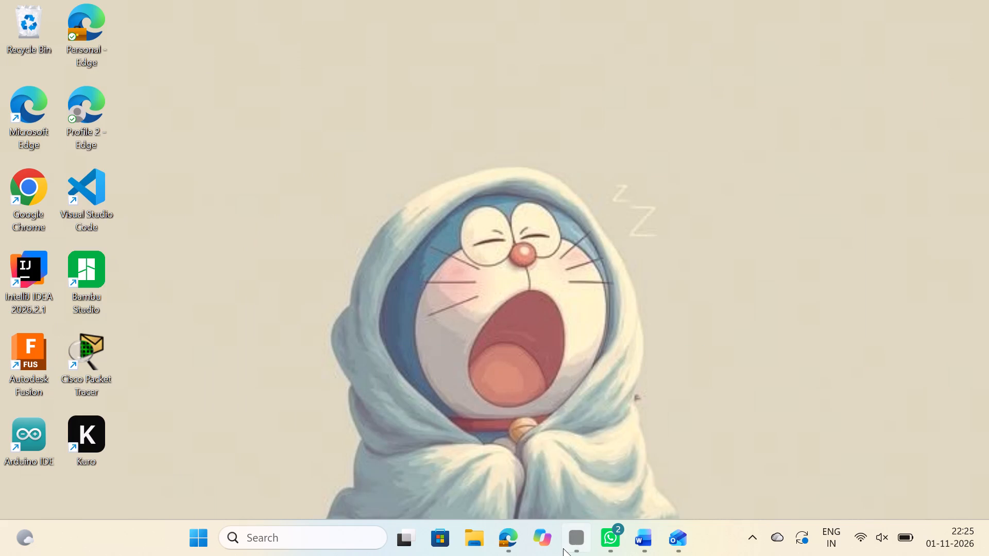
In the AUERP application, attach Screenshot 2026-11-01 221734.jpg from Downloads as the Certificate from Organizer.
{"action": "left_click", "coordinate": [329, 1]}
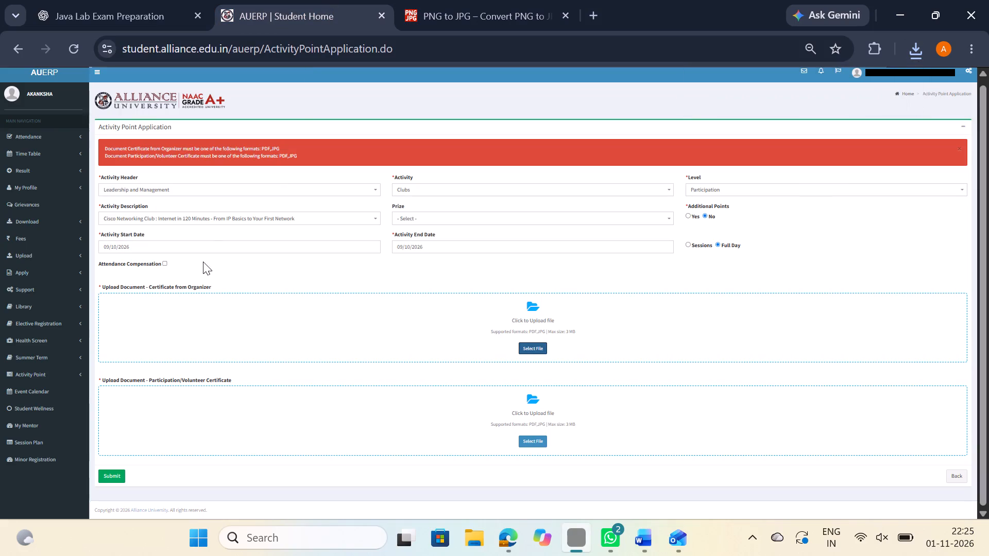
{"action": "left_click", "coordinate": [535, 352]}
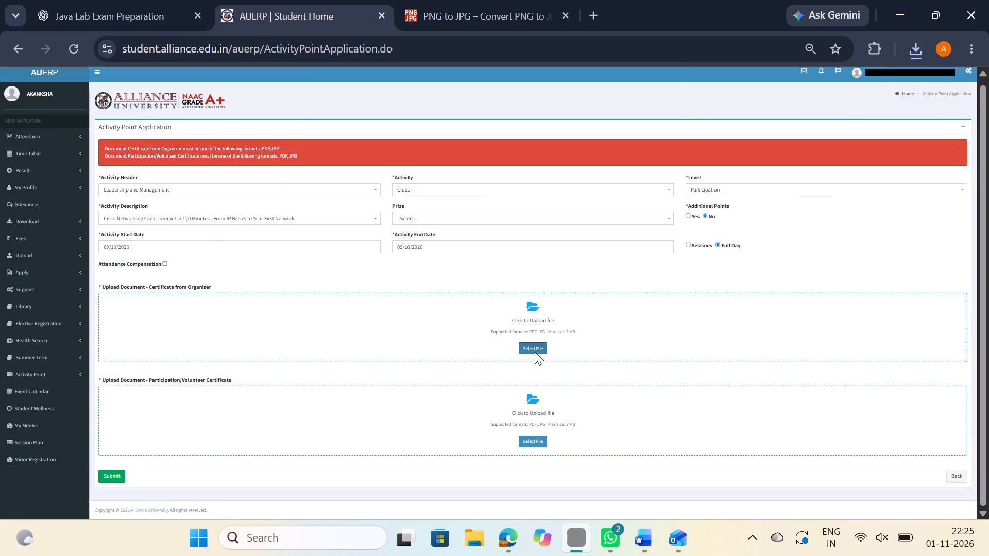
{"action": "scroll", "coordinate": [21, 127], "scroll_direction": "up", "scroll_amount": 4}
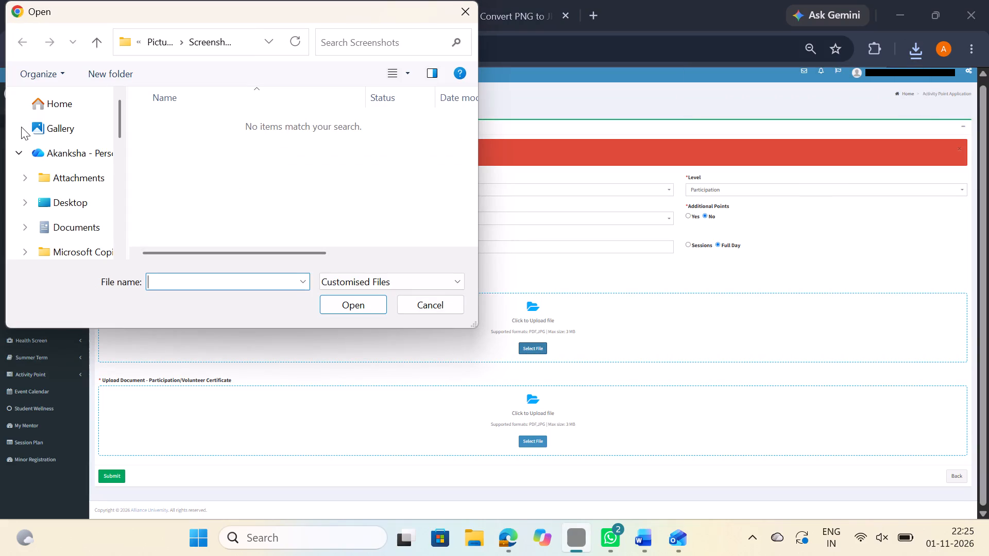
{"action": "left_click", "coordinate": [67, 128]}
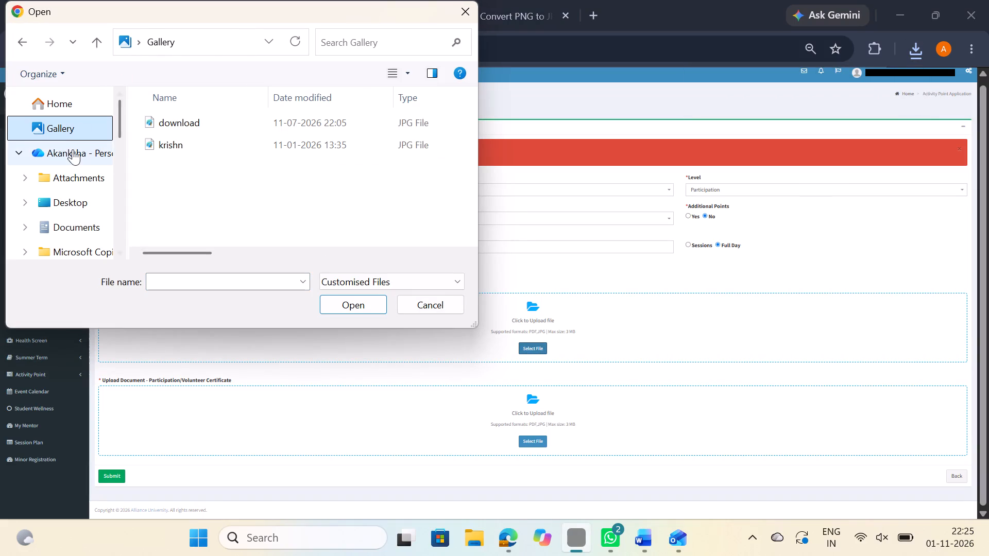
{"action": "scroll", "coordinate": [69, 151], "scroll_direction": "up", "scroll_amount": 5}
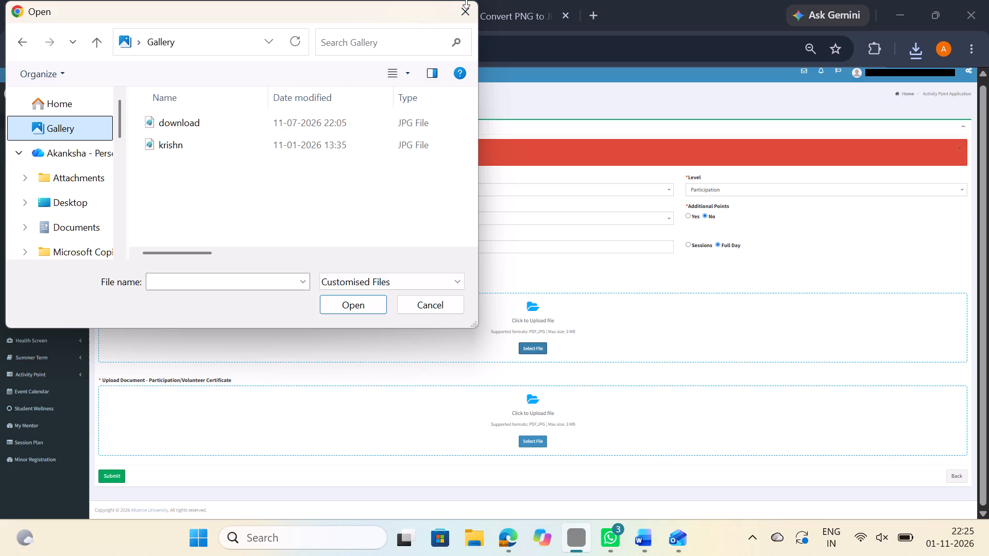
{"action": "left_click", "coordinate": [466, 0]}
{"action": "scroll", "coordinate": [101, 206], "scroll_direction": "down", "scroll_amount": 1}
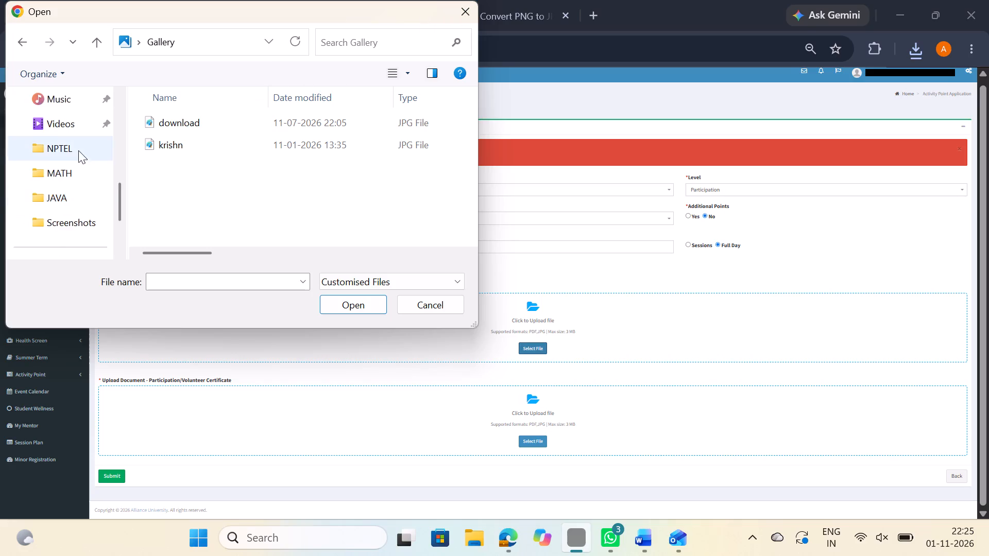
{"action": "scroll", "coordinate": [78, 150], "scroll_direction": "up", "scroll_amount": 1}
{"action": "scroll", "coordinate": [91, 198], "scroll_direction": "down", "scroll_amount": 1}
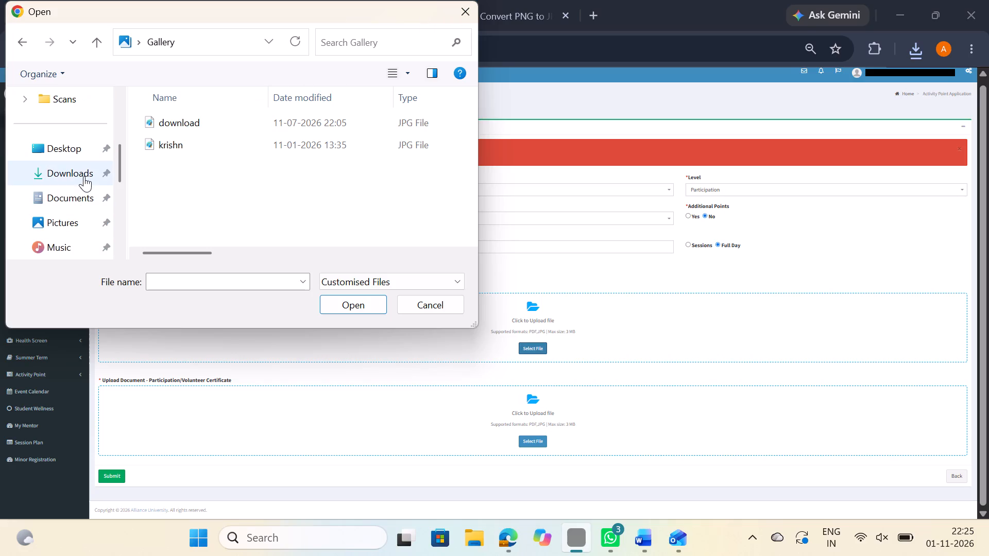
{"action": "left_click", "coordinate": [84, 176]}
{"action": "left_click", "coordinate": [277, 131]}
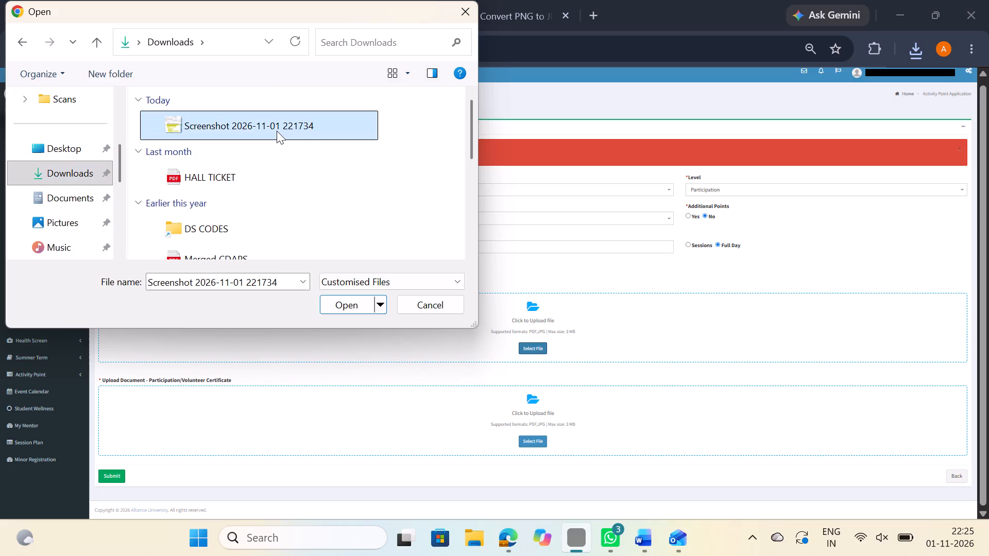
{"action": "left_click", "coordinate": [343, 307]}
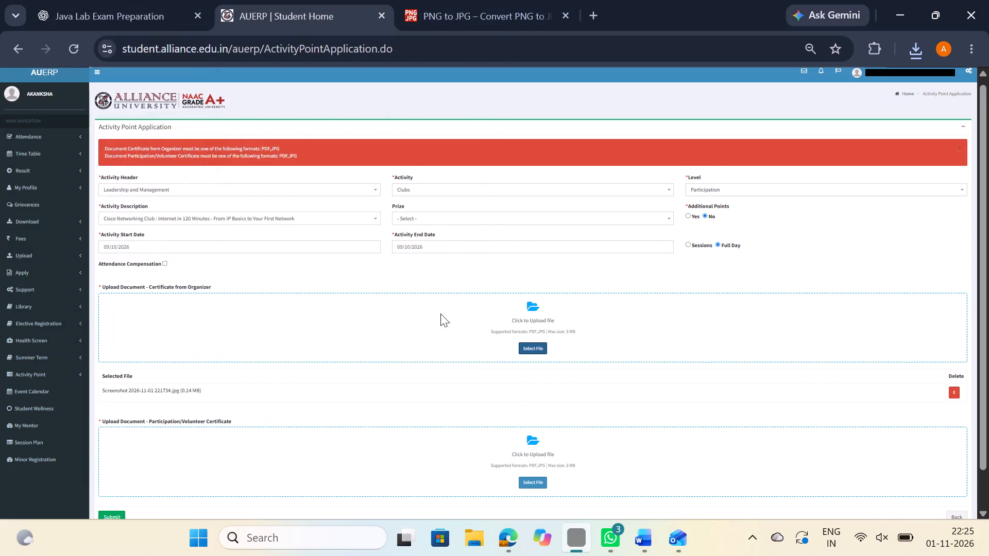
Attach Screenshot 2026-11-01 221734.jpg from Downloads as the Participation/Volunteer Certificate.
{"action": "scroll", "coordinate": [473, 334], "scroll_direction": "down", "scroll_amount": 3}
{"action": "left_click", "coordinate": [537, 444]}
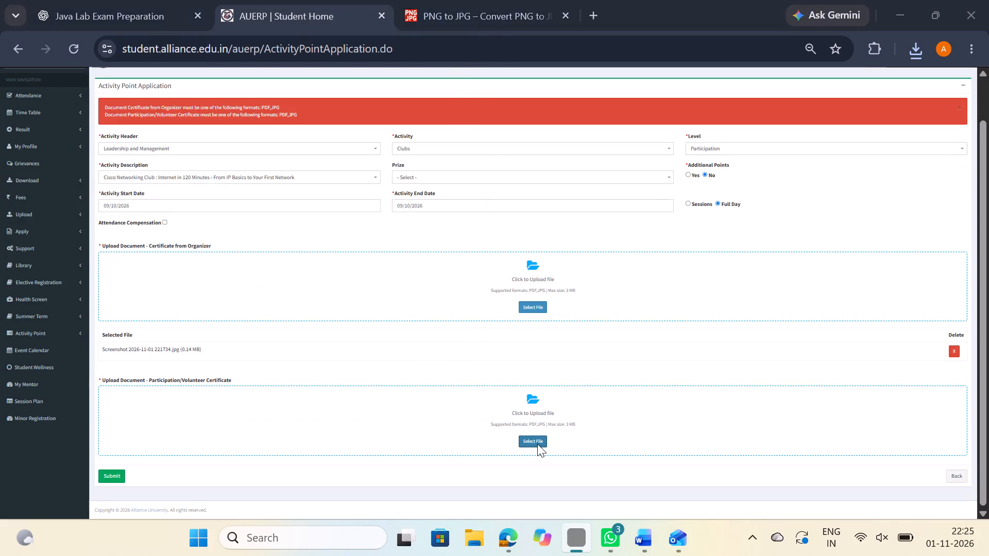
{"action": "left_click", "coordinate": [265, 131]}
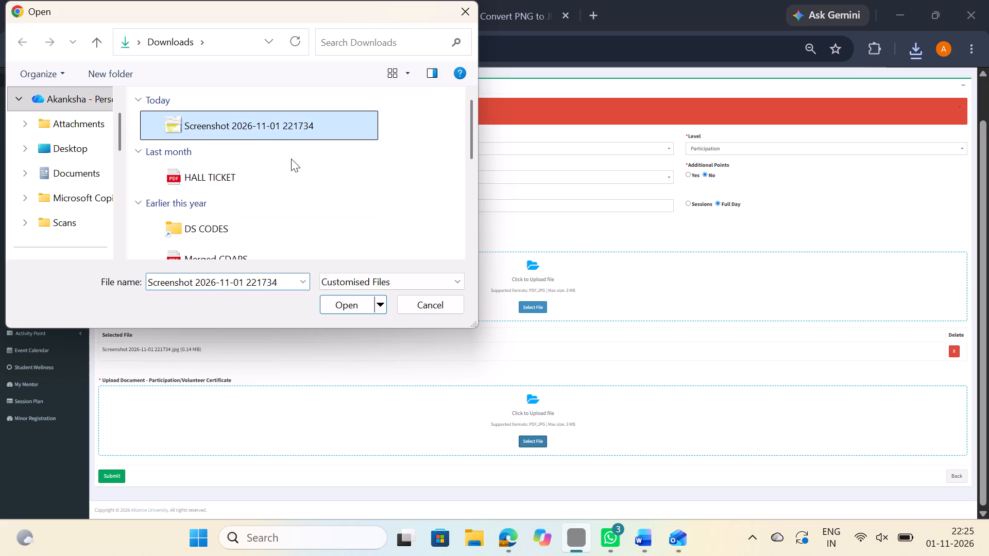
{"action": "left_click", "coordinate": [353, 300]}
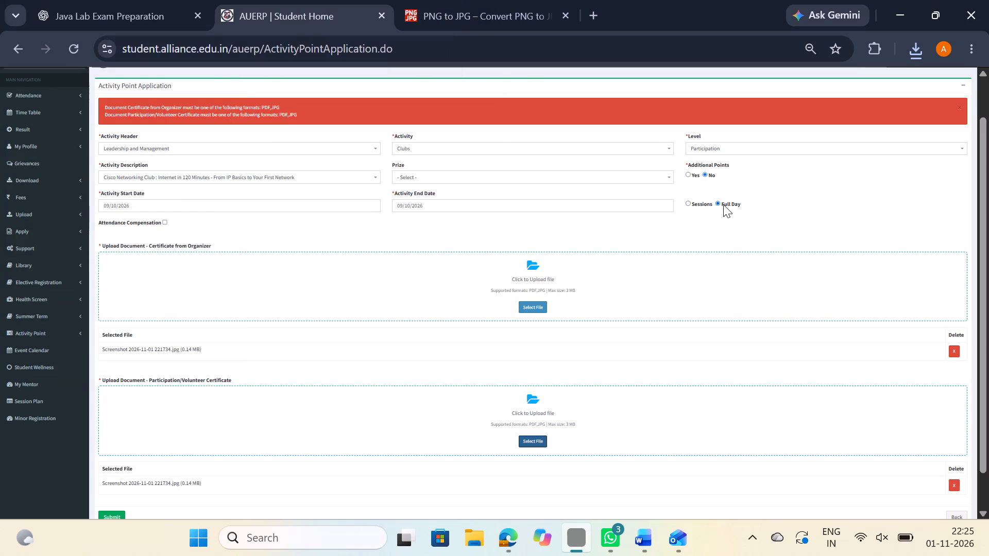
Change the duration to Sessions and select Session 7 and Session 8 for 09-10-2026.
{"action": "left_click", "coordinate": [688, 203]}
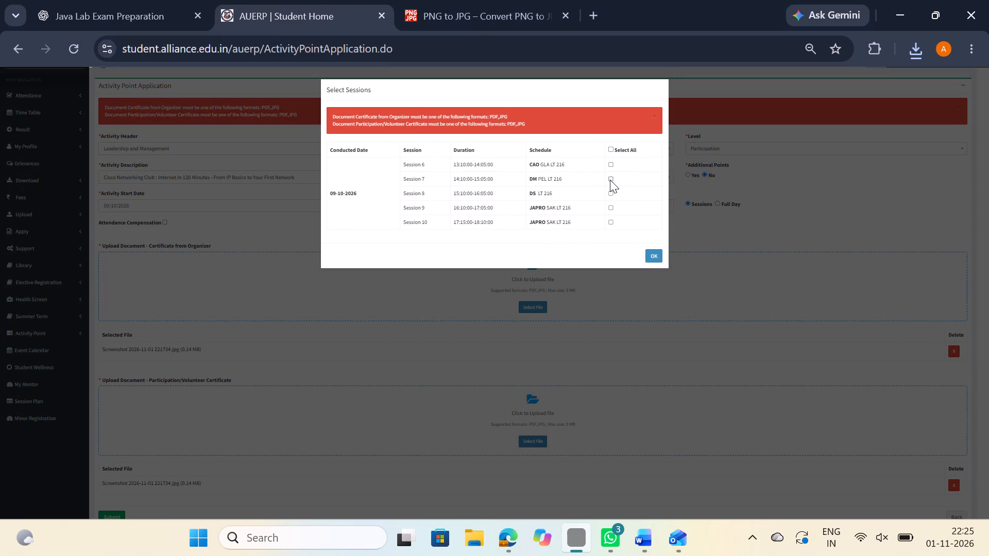
{"action": "left_click", "coordinate": [610, 180]}
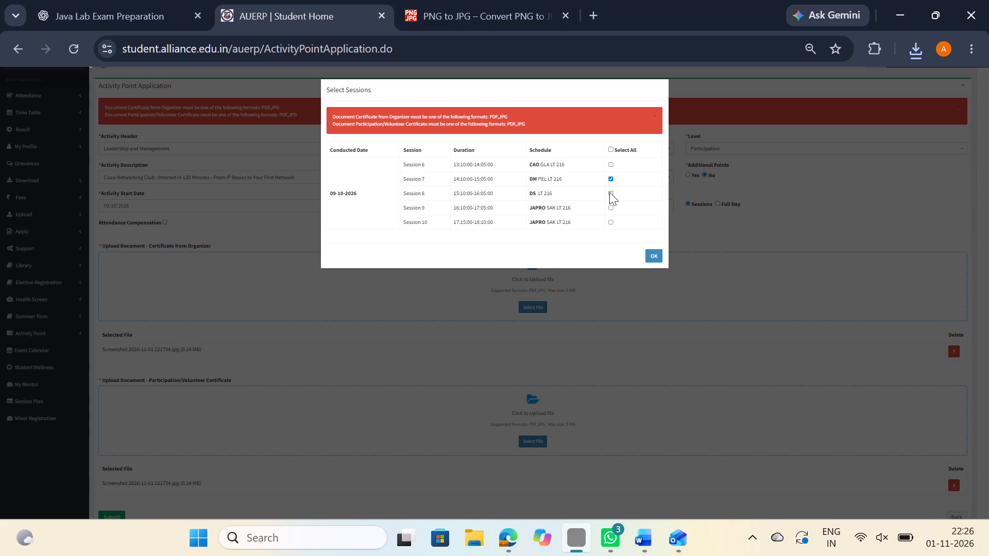
{"action": "left_click", "coordinate": [609, 192]}
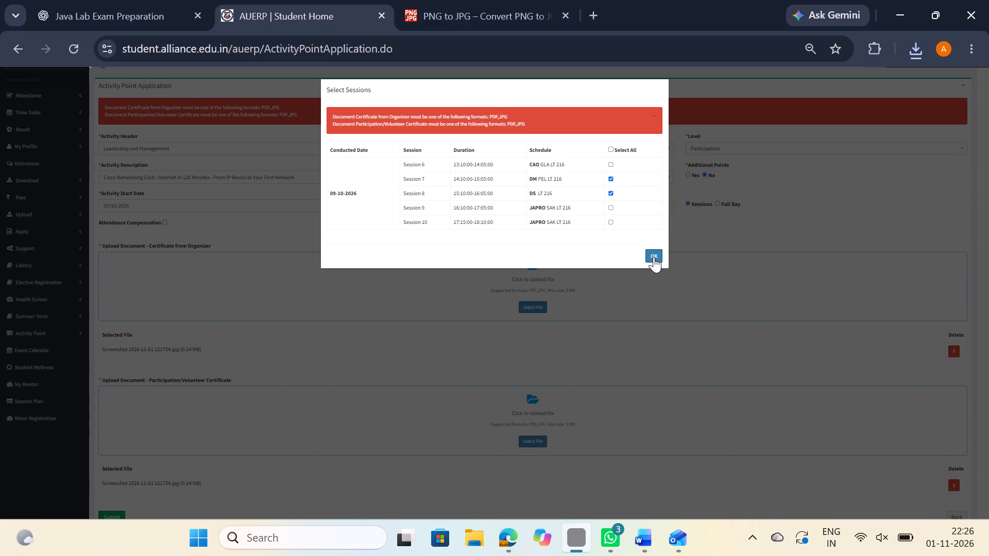
{"action": "left_click", "coordinate": [654, 257]}
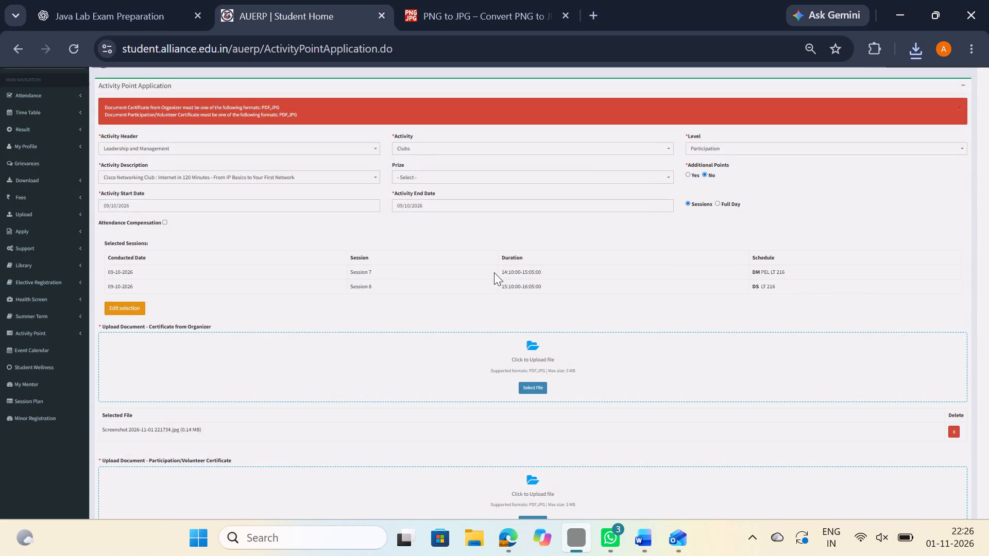
Review the completed Activity Point Application, checking the activity details, selected sessions and both attached files.
{"action": "scroll", "coordinate": [552, 298], "scroll_direction": "down", "scroll_amount": 2}
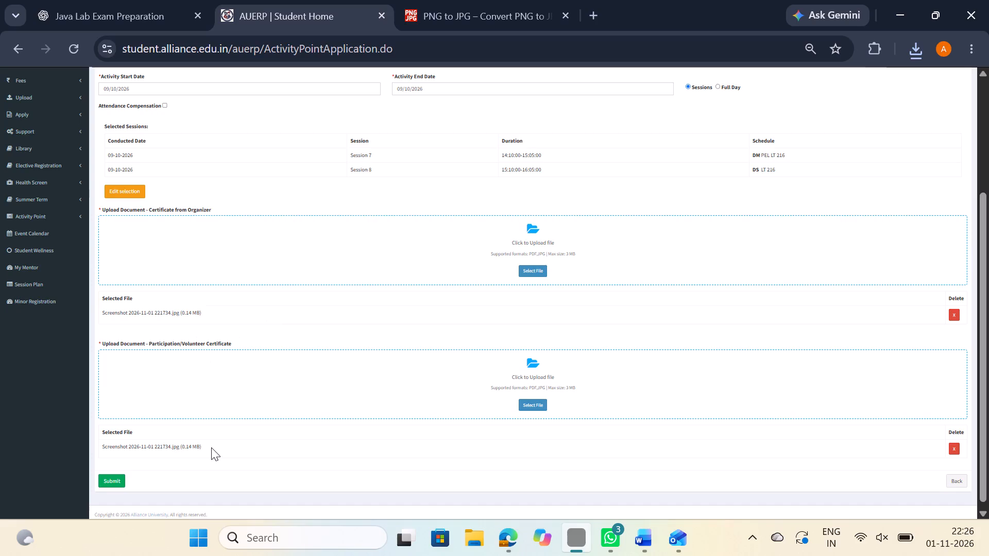
{"action": "scroll", "coordinate": [211, 447], "scroll_direction": "up", "scroll_amount": 3}
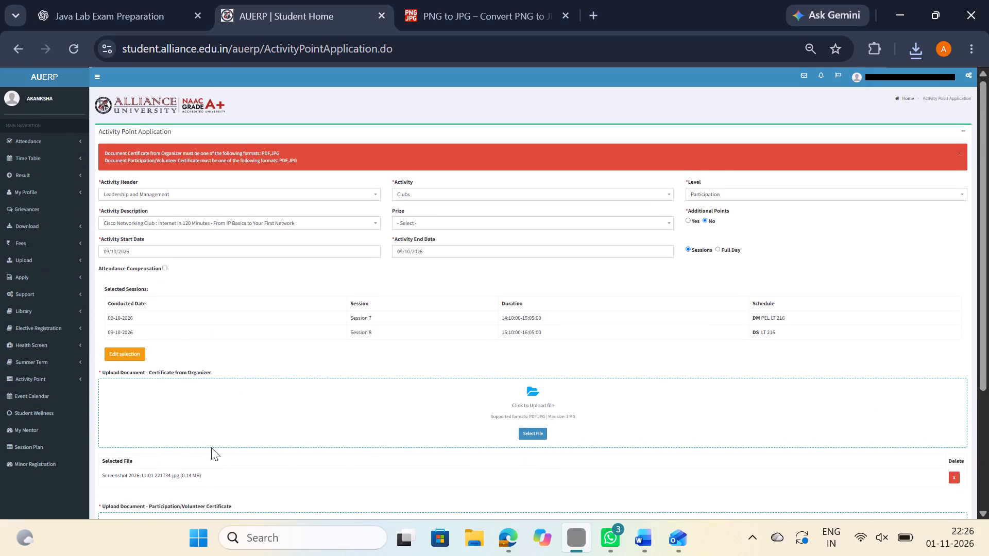
Submit the completed Activity Point Application for the Cisco Networking Club event and confirm the submission.
{"action": "scroll", "coordinate": [211, 447], "scroll_direction": "up", "scroll_amount": 1}
{"action": "scroll", "coordinate": [602, 288], "scroll_direction": "down", "scroll_amount": 4}
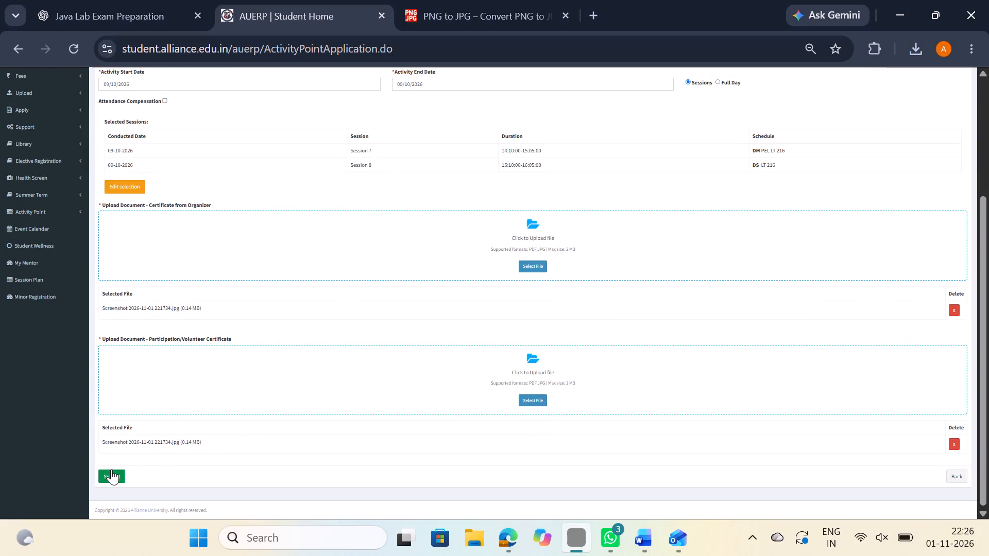